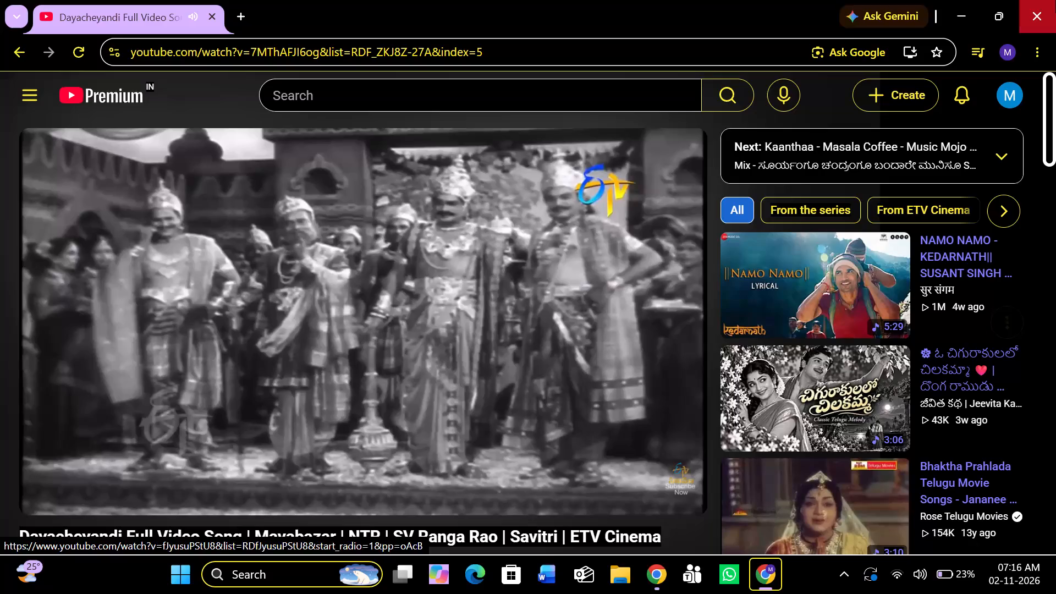
Minimize the playing video's window and, in a new tab of the other Chrome window, search Google Images for "memorandum of association".
{"action": "left_click", "coordinate": [957, 14]}
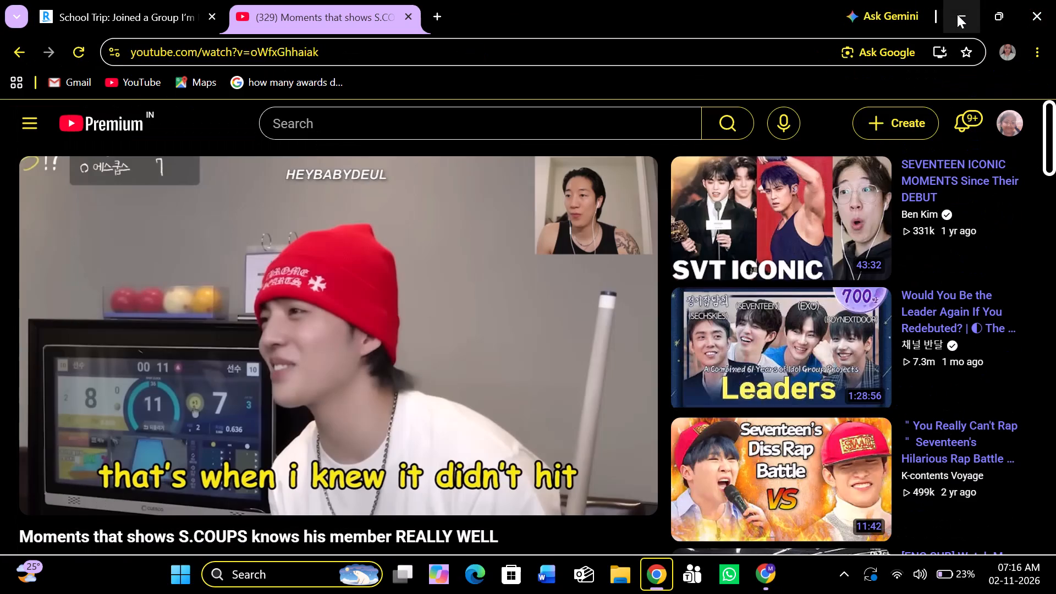
{"action": "left_click", "coordinate": [957, 14]}
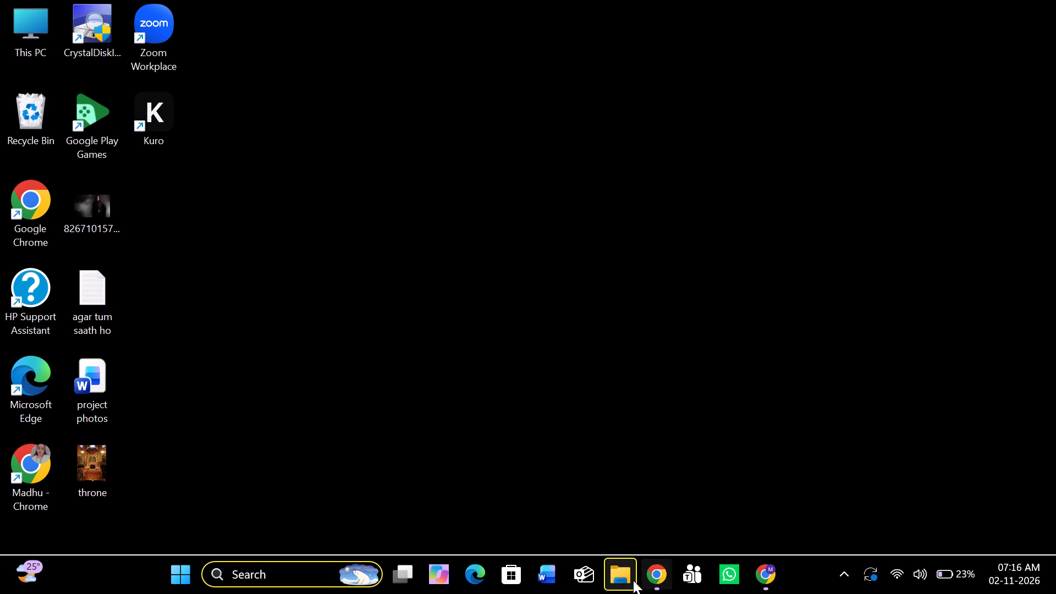
{"action": "left_click", "coordinate": [648, 576]}
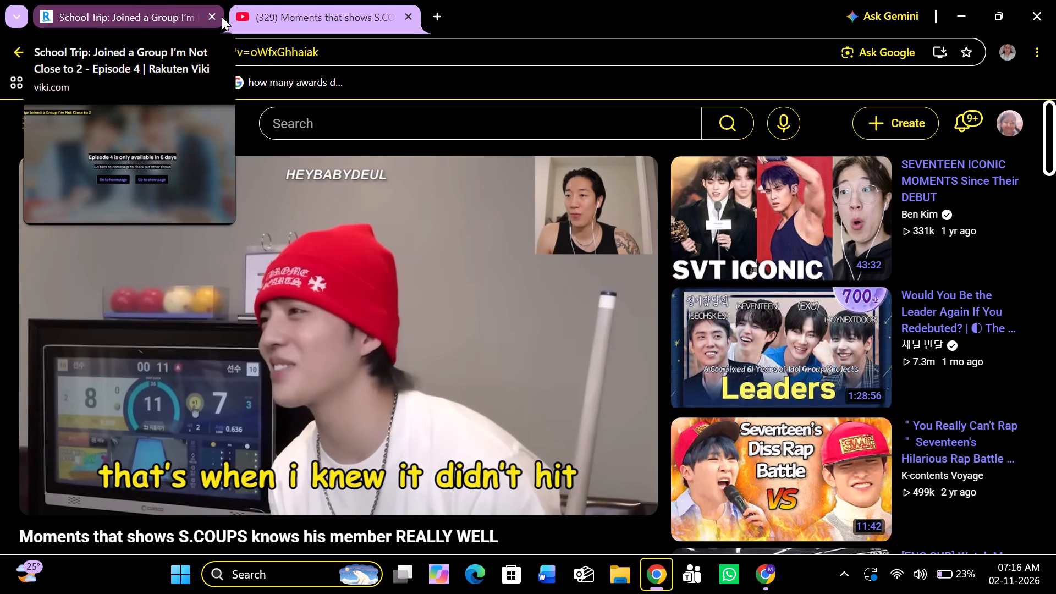
{"action": "left_click", "coordinate": [434, 16]}
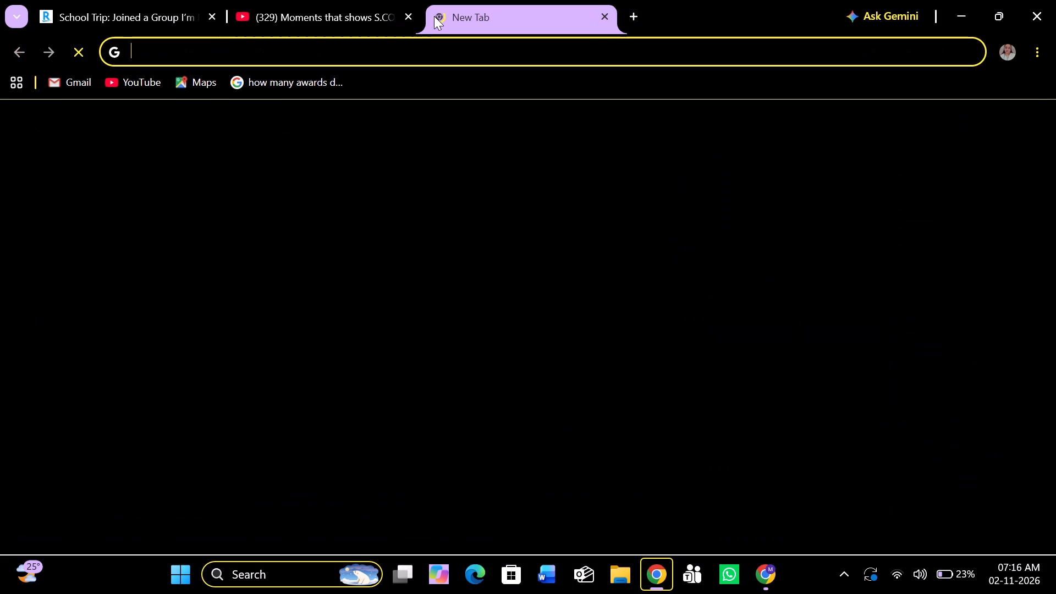
{"action": "type", "text": "mem"}
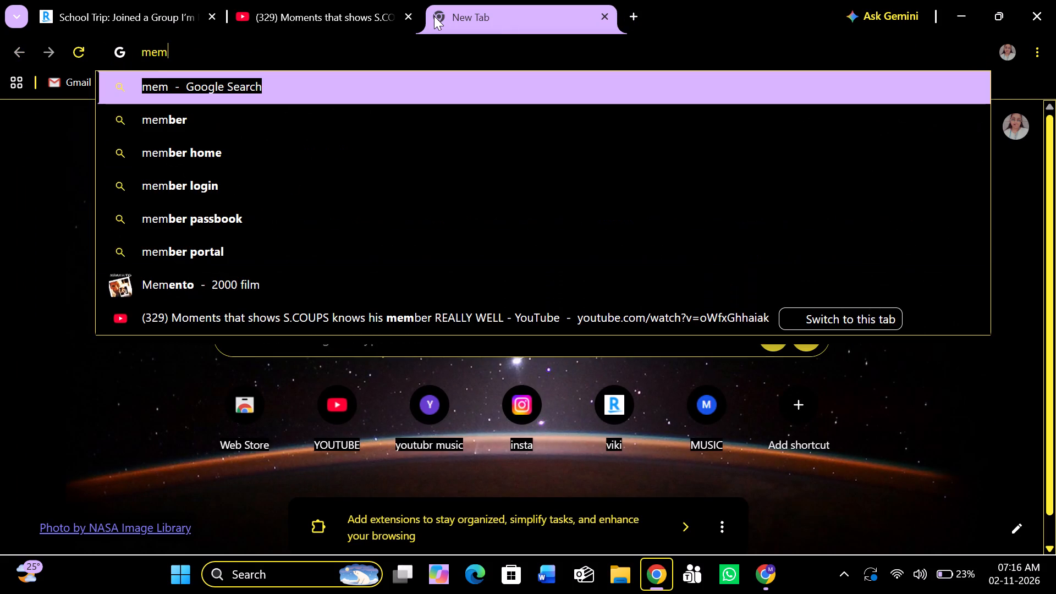
{"action": "key", "text": "o"}
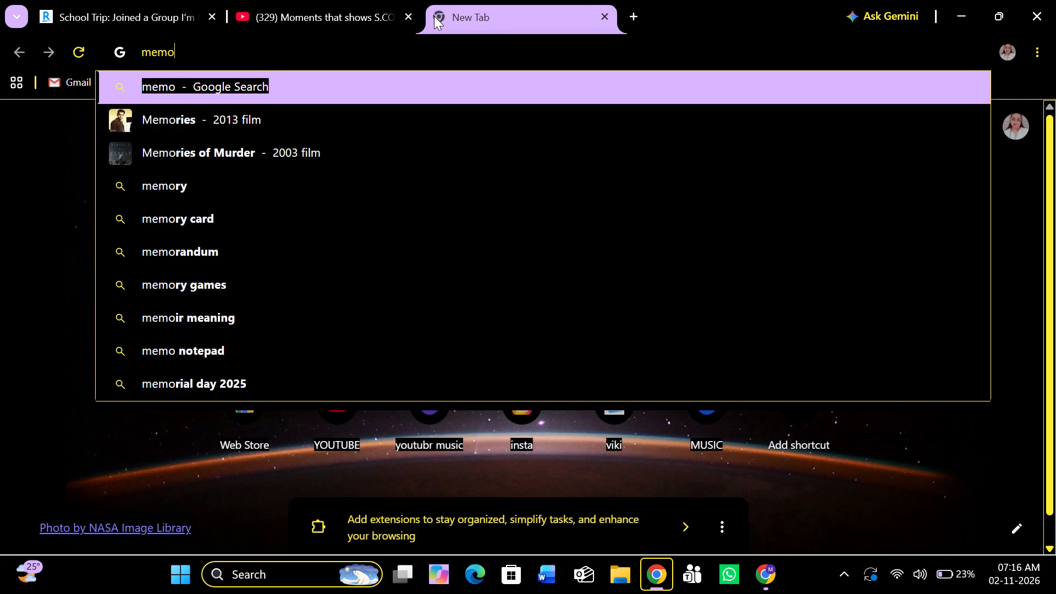
{"action": "type", "text": "rand"}
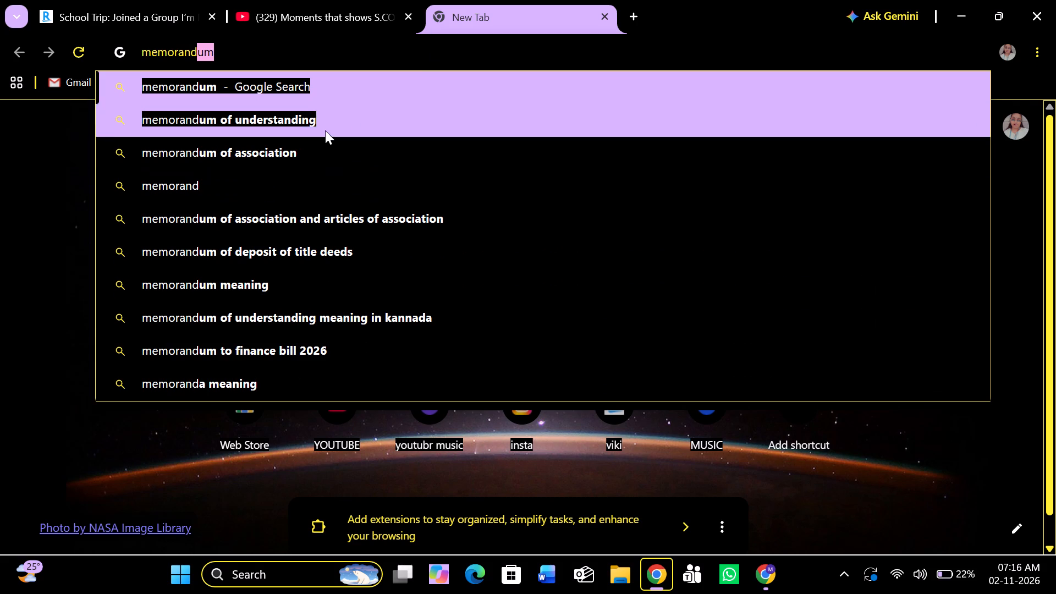
{"action": "left_click", "coordinate": [329, 145]}
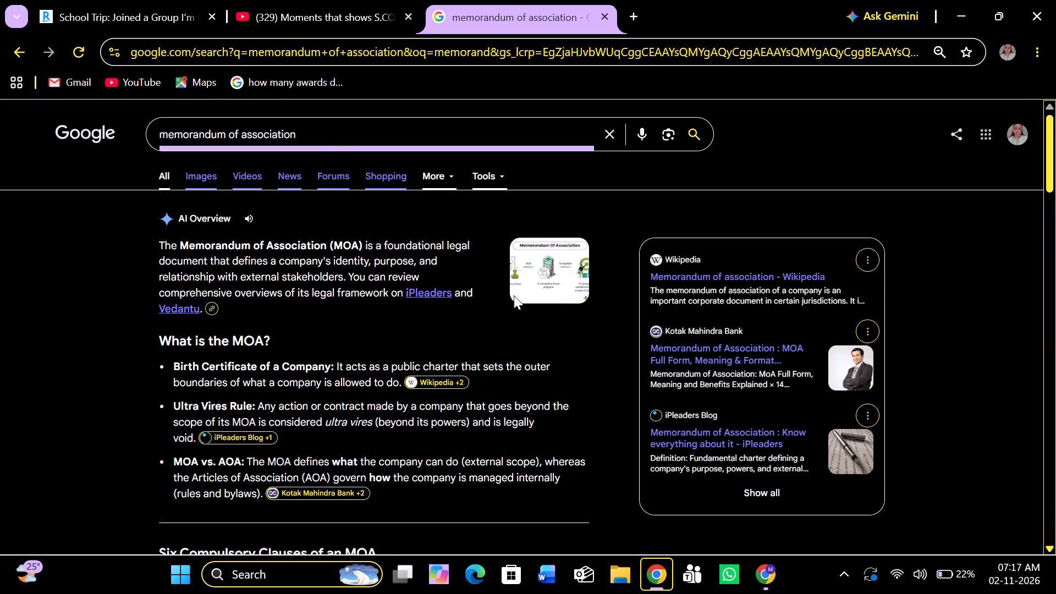
{"action": "left_click", "coordinate": [204, 172]}
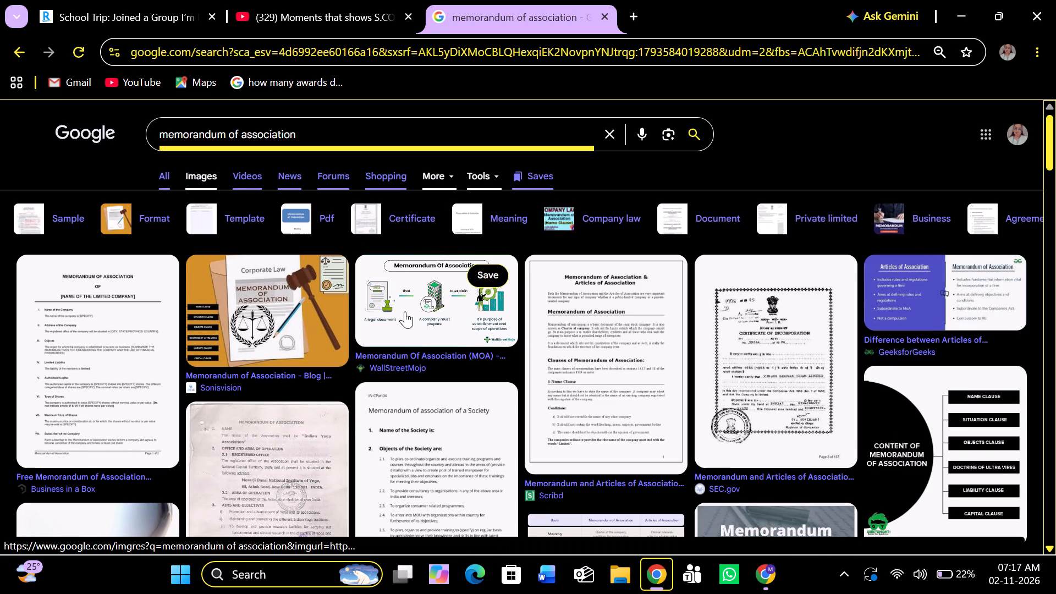
Open the WallStreetMojo "Memorandum Of Association" image result and add it to the Google saved items.
{"action": "left_click", "coordinate": [429, 300]}
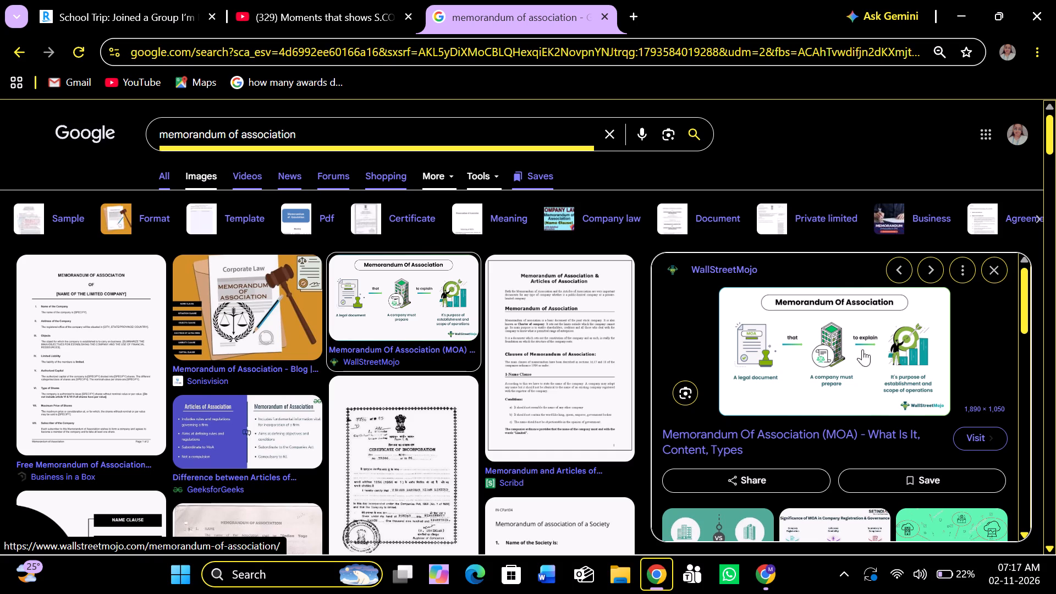
{"action": "left_click", "coordinate": [915, 480]}
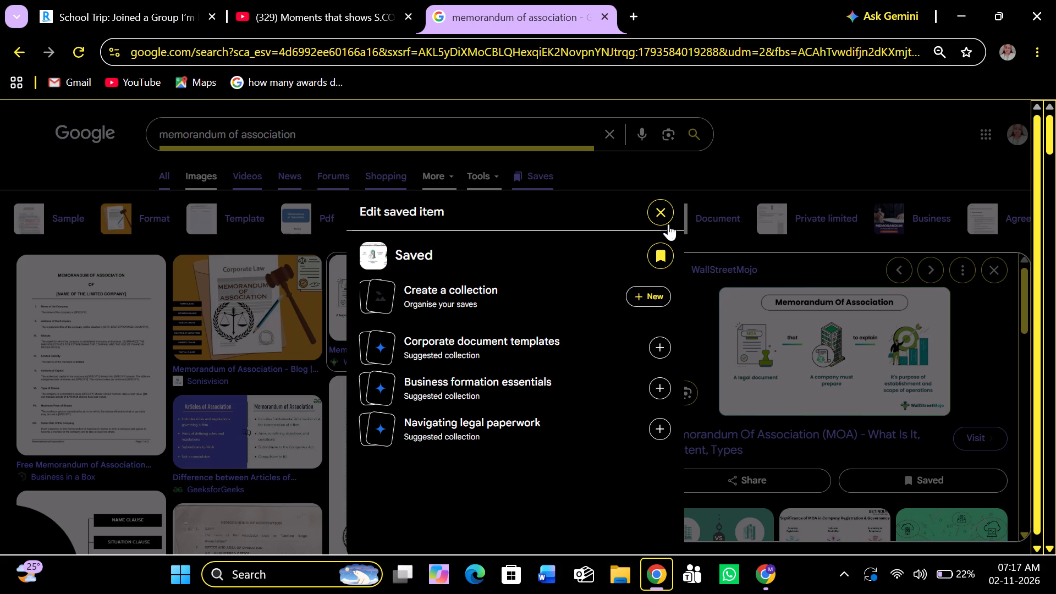
{"action": "left_click", "coordinate": [659, 206]}
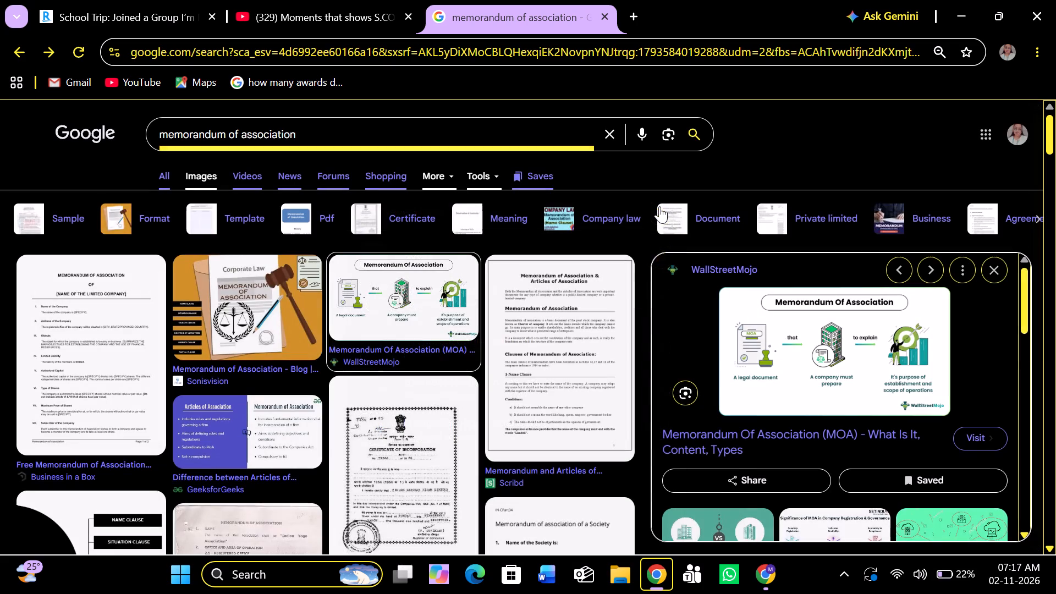
Download the WallStreetMojo Memorandum Of Association image as a PNG into the acounts folder in Pictures.
{"action": "right_click", "coordinate": [754, 364]}
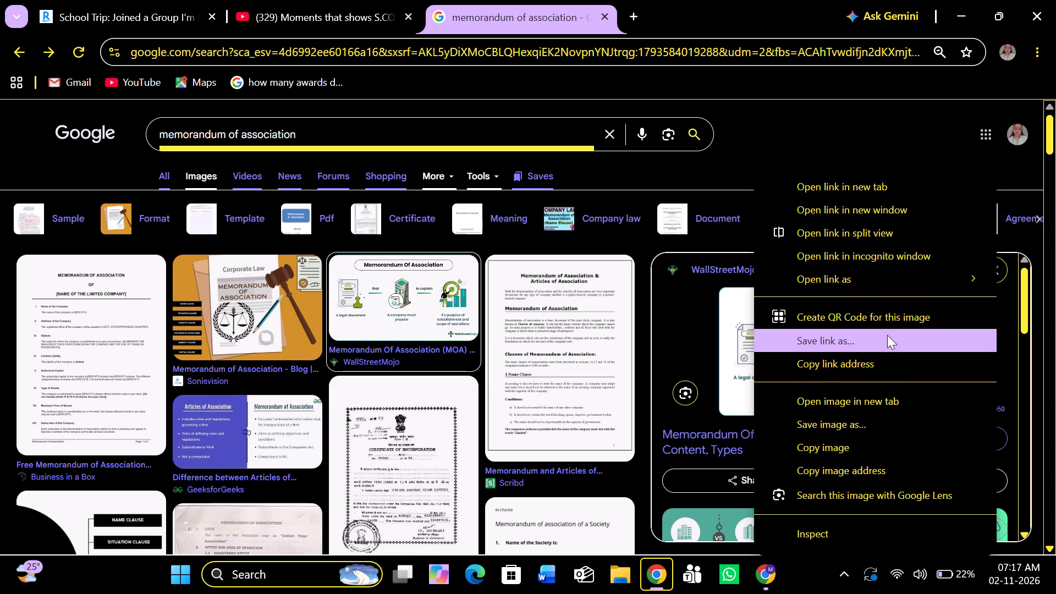
{"action": "left_click", "coordinate": [887, 424]}
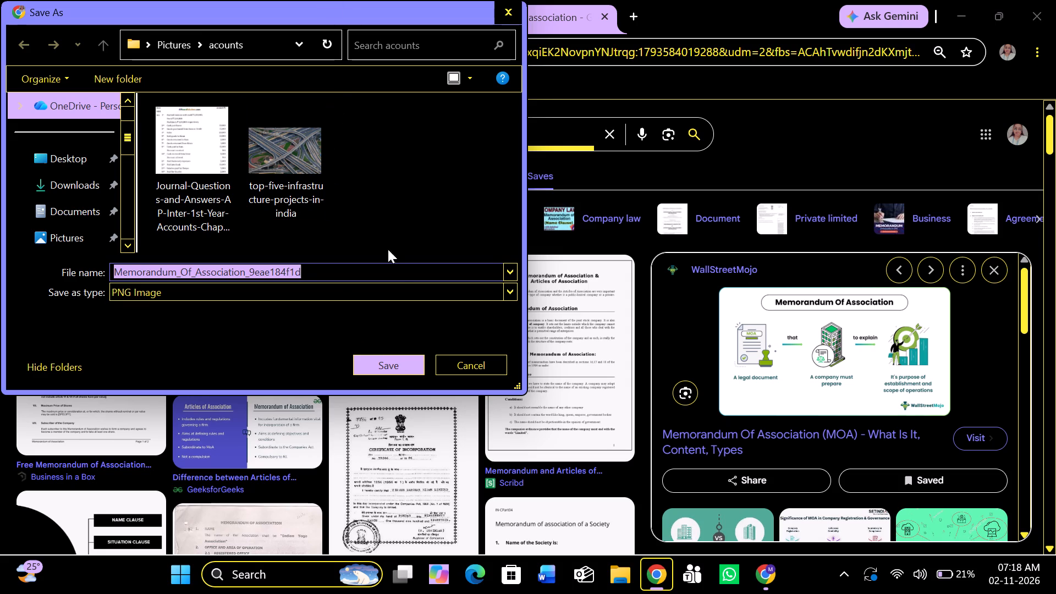
{"action": "left_click", "coordinate": [397, 362]}
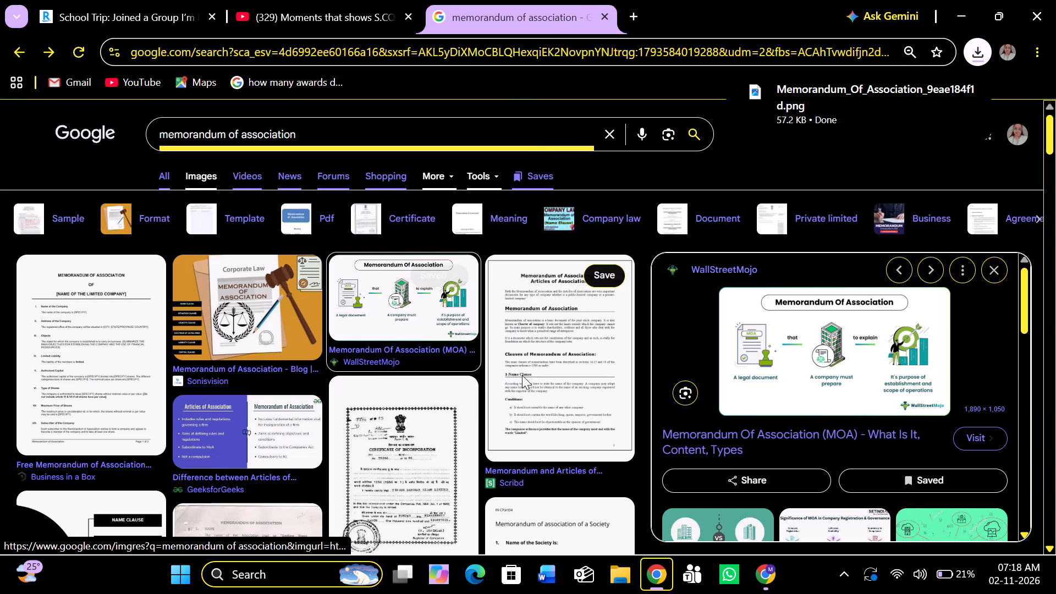
Replace the image search query with "articles of association in company law" and run the search.
{"action": "left_click", "coordinate": [322, 134]}
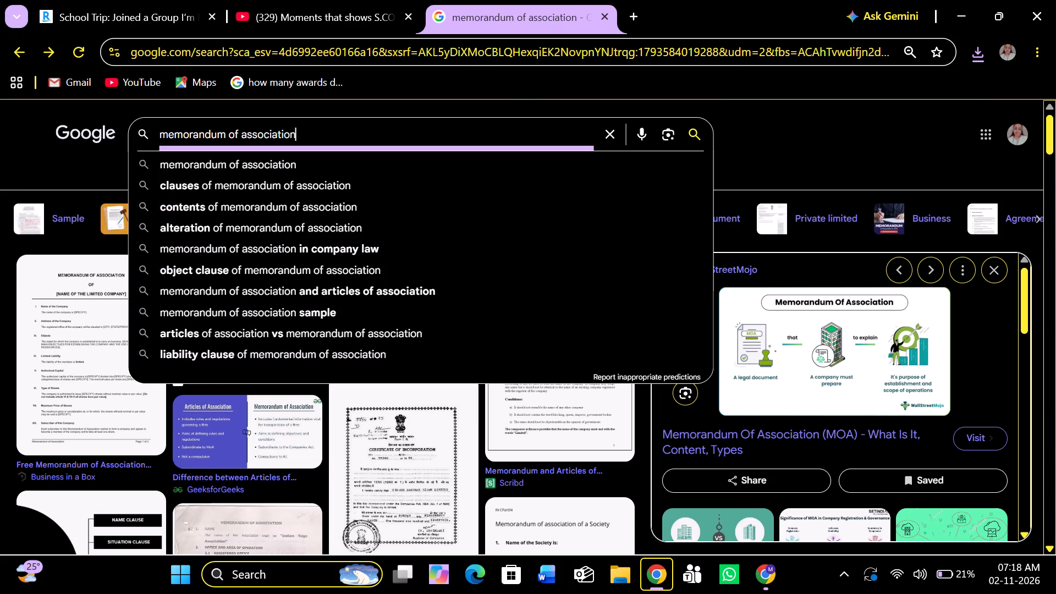
{"action": "left_click", "coordinate": [223, 133]}
{"action": "key", "text": "BackSpace"}
{"action": "key", "text": "BackSpace"}
{"action": "key", "text": "BackSpace"}
{"action": "key", "text": "BackSpace"}
{"action": "key", "text": "BackSpace"}
{"action": "key", "text": "BackSpace"}
{"action": "key", "text": "BackSpace"}
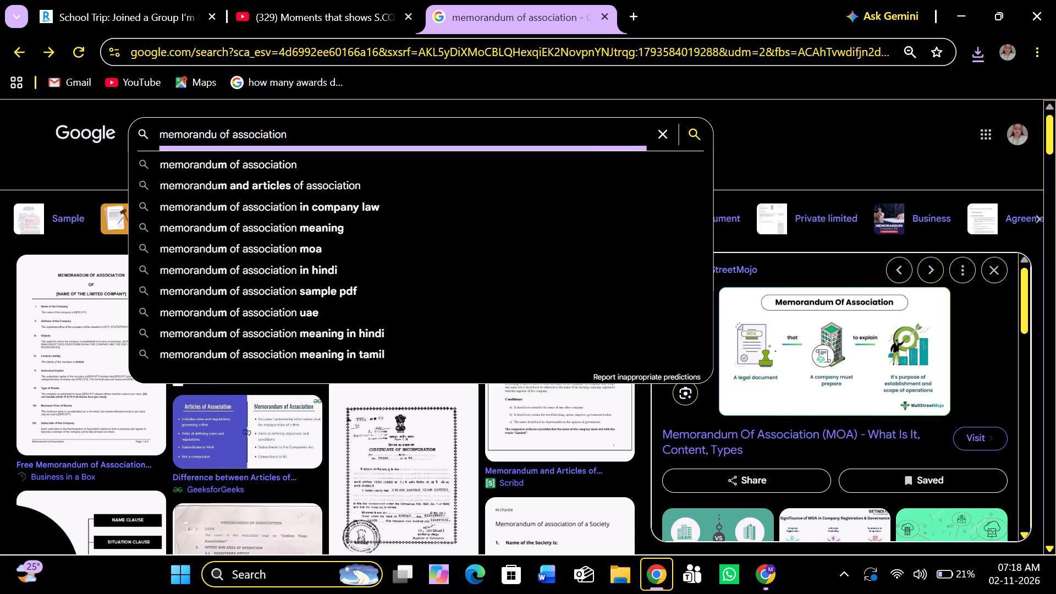
{"action": "key", "text": "BackSpace"}
{"action": "key", "text": "BackSpace"}
{"action": "key", "text": "BackSpace"}
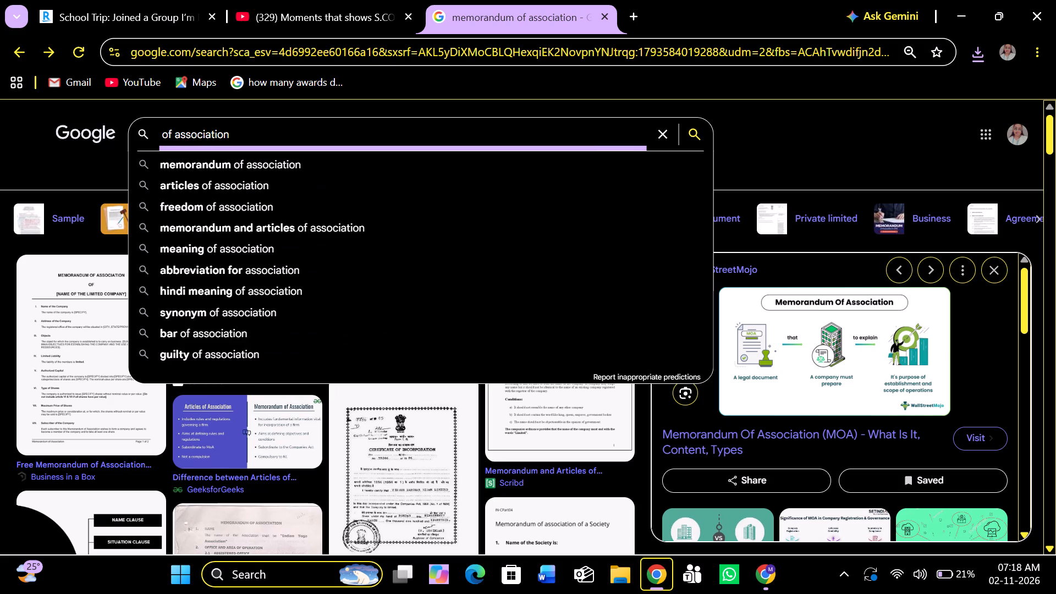
{"action": "type", "text": "arti"}
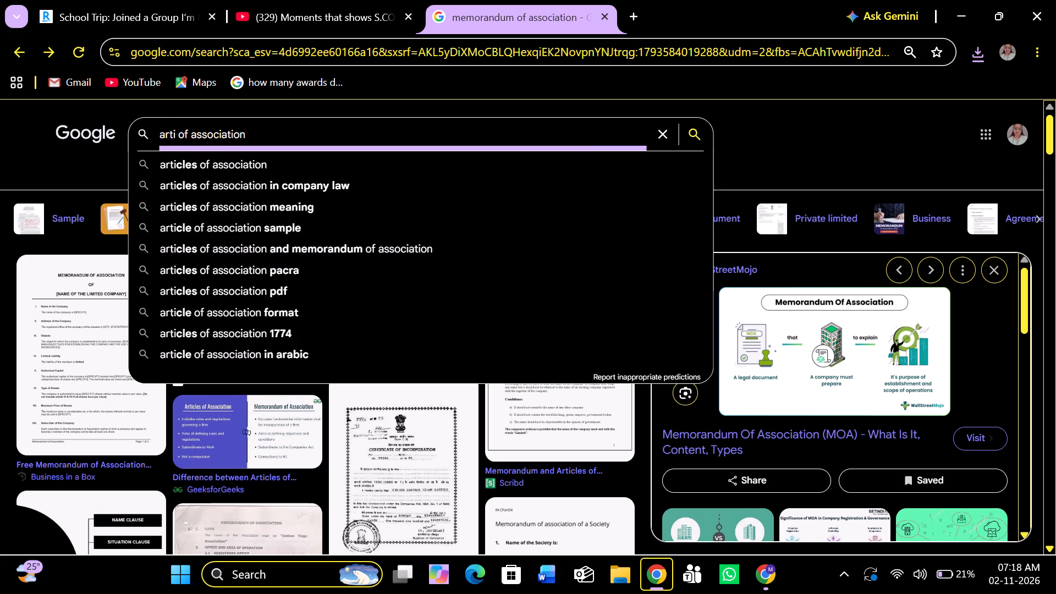
{"action": "left_click", "coordinate": [243, 179]}
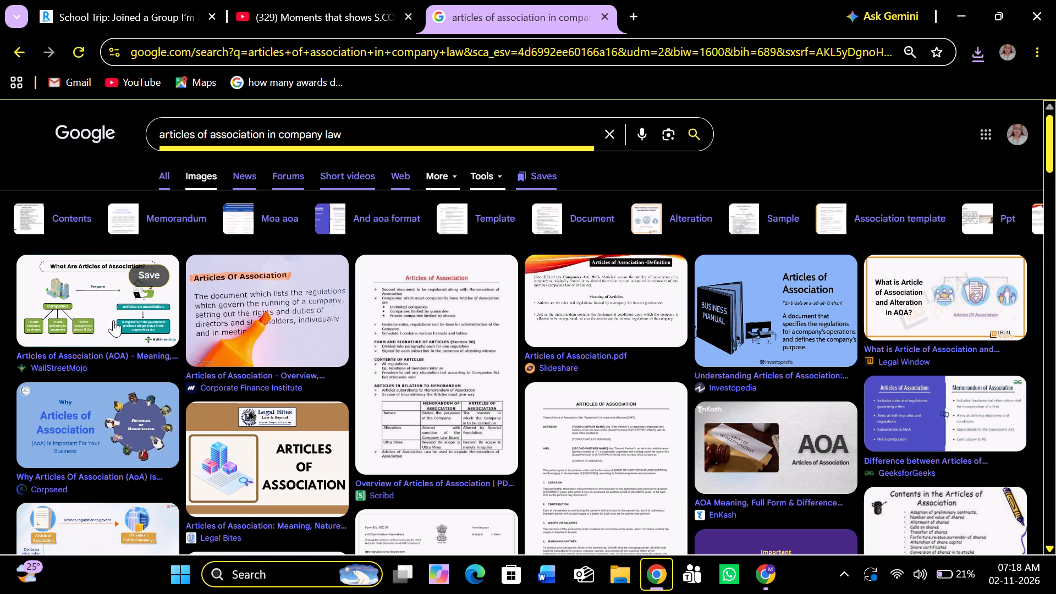
Download the WallStreetMojo "What Are Articles of Association?" image as a PNG into the acounts folder in Pictures.
{"action": "left_click", "coordinate": [89, 295]}
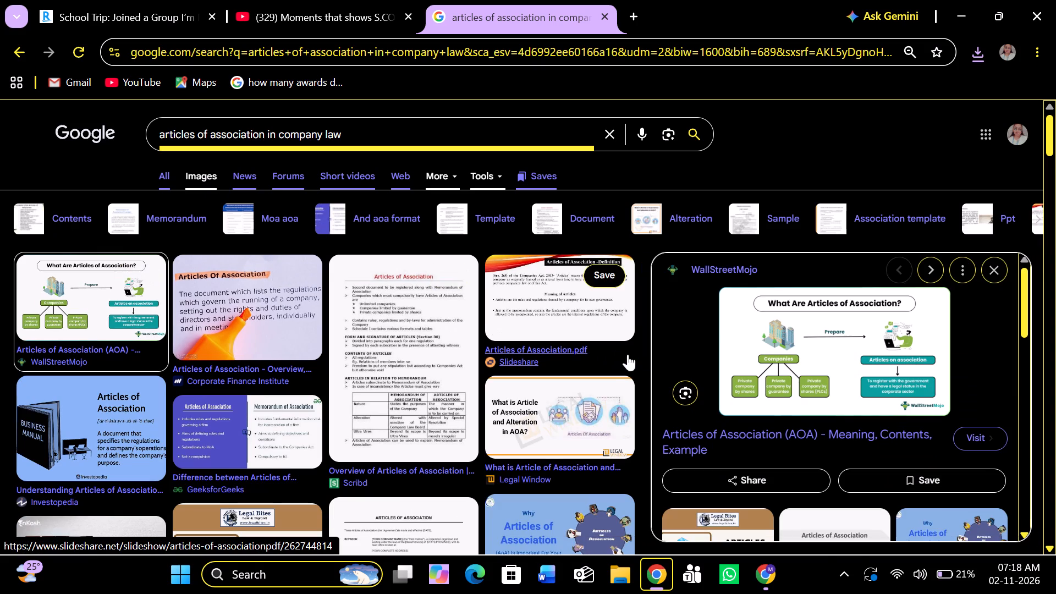
{"action": "right_click", "coordinate": [795, 355]}
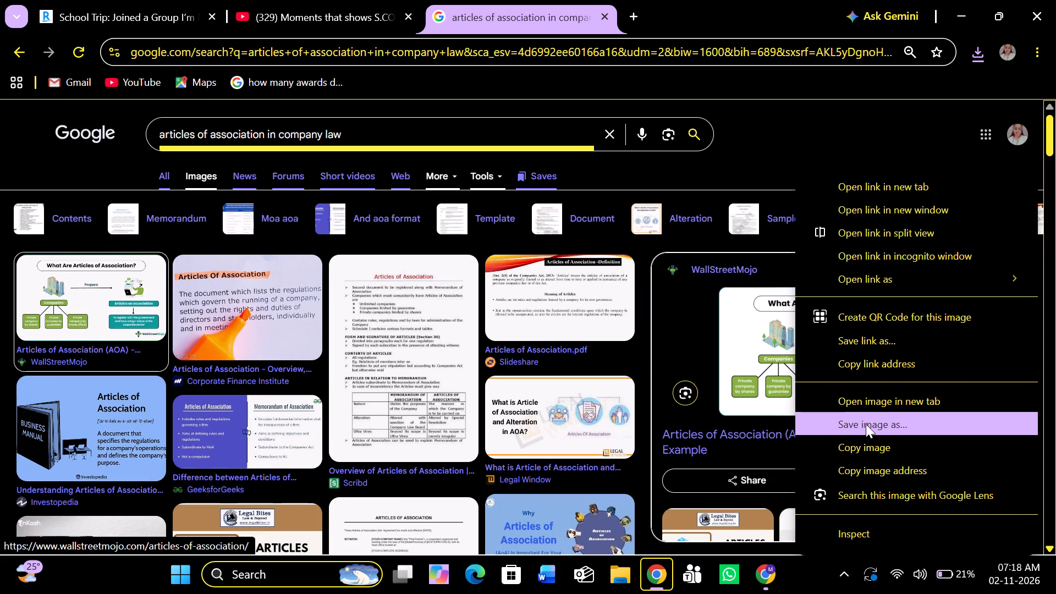
{"action": "left_click", "coordinate": [866, 423]}
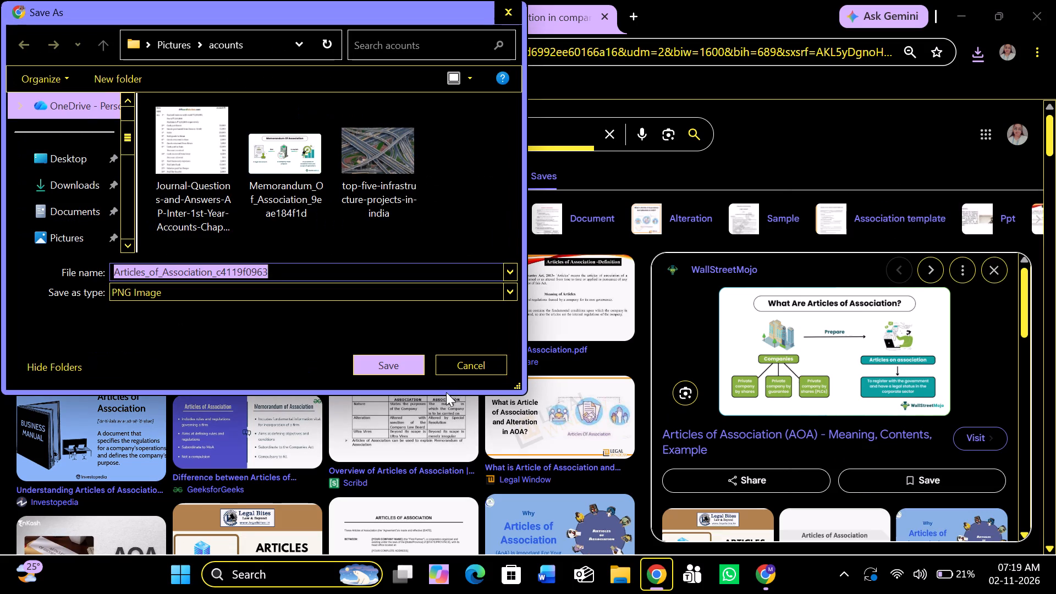
{"action": "left_click", "coordinate": [376, 374]}
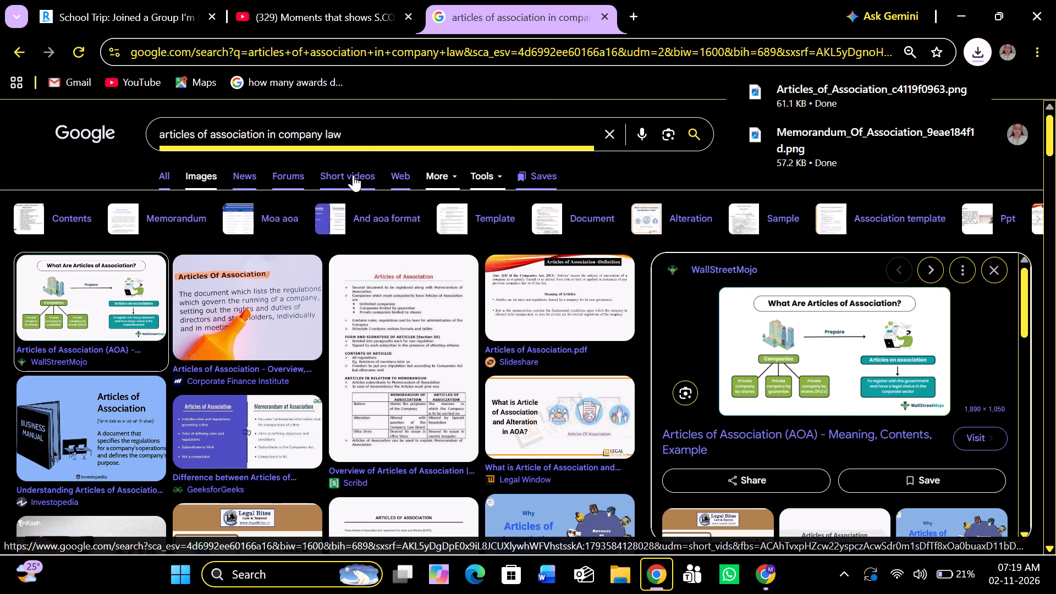
Replace the image search query with "joint hindu family" and run the search.
{"action": "left_click", "coordinate": [372, 120]}
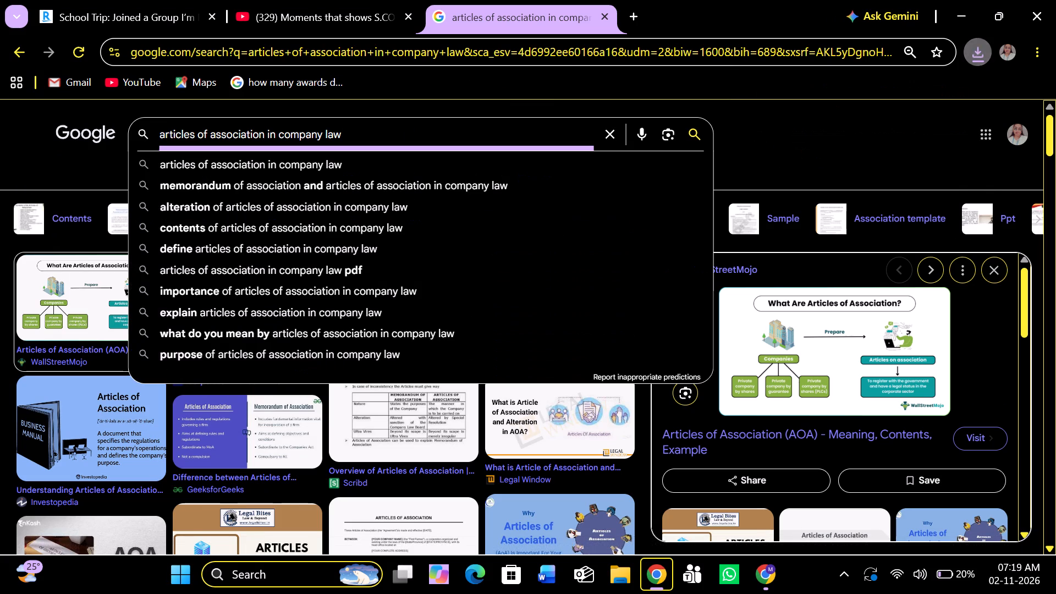
{"action": "key", "text": "BackSpace"}
{"action": "key", "text": "BackSpace"}
{"action": "key", "text": "BackSpace"}
{"action": "key", "text": "BackSpace"}
{"action": "key", "text": "BackSpace"}
{"action": "key", "text": "BackSpace"}
{"action": "key", "text": "BackSpace"}
{"action": "key", "text": "BackSpace"}
{"action": "key", "text": "BackSpace"}
{"action": "key", "text": "BackSpace"}
{"action": "key", "text": "BackSpace"}
{"action": "key", "text": "BackSpace"}
{"action": "key", "text": "BackSpace"}
{"action": "key", "text": "BackSpace"}
{"action": "key", "text": "BackSpace"}
{"action": "key", "text": "BackSpace"}
{"action": "key", "text": "BackSpace"}
{"action": "key", "text": "BackSpace"}
{"action": "key", "text": "BackSpace"}
{"action": "key", "text": "BackSpace"}
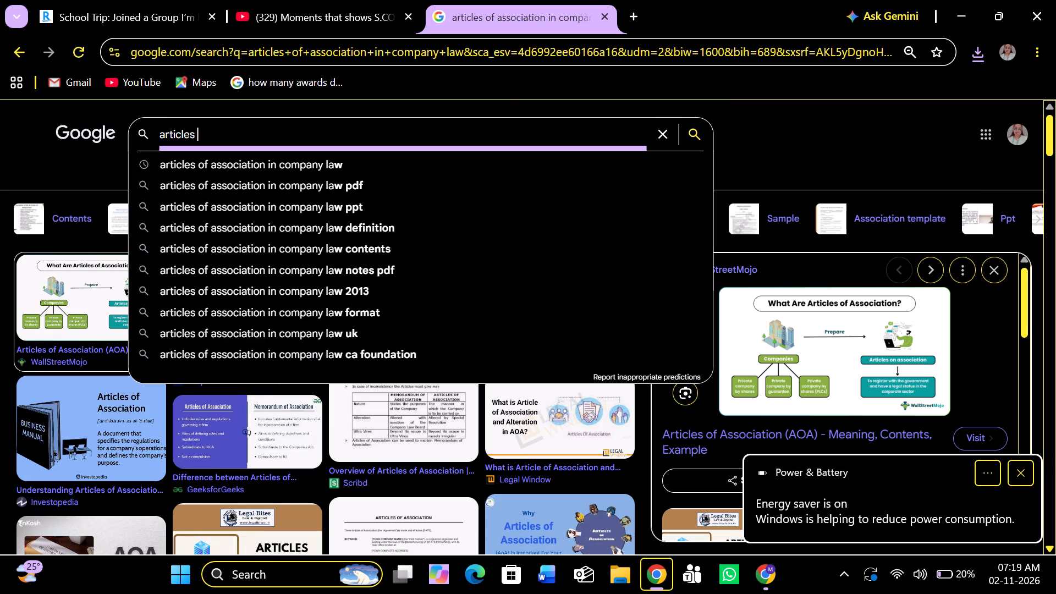
{"action": "type", "text": "joint hindu"}
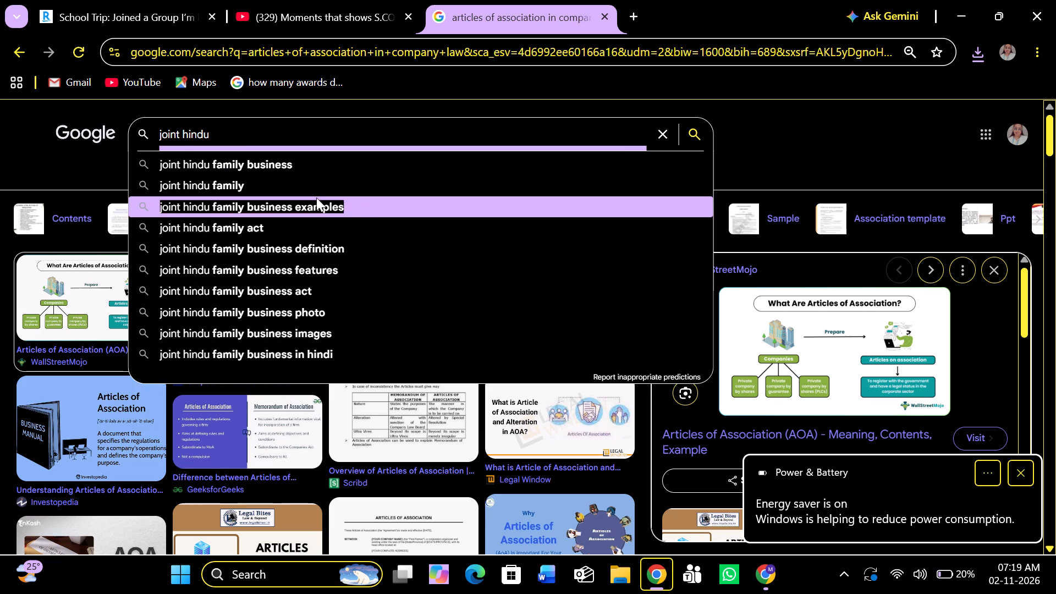
{"action": "left_click", "coordinate": [306, 178]}
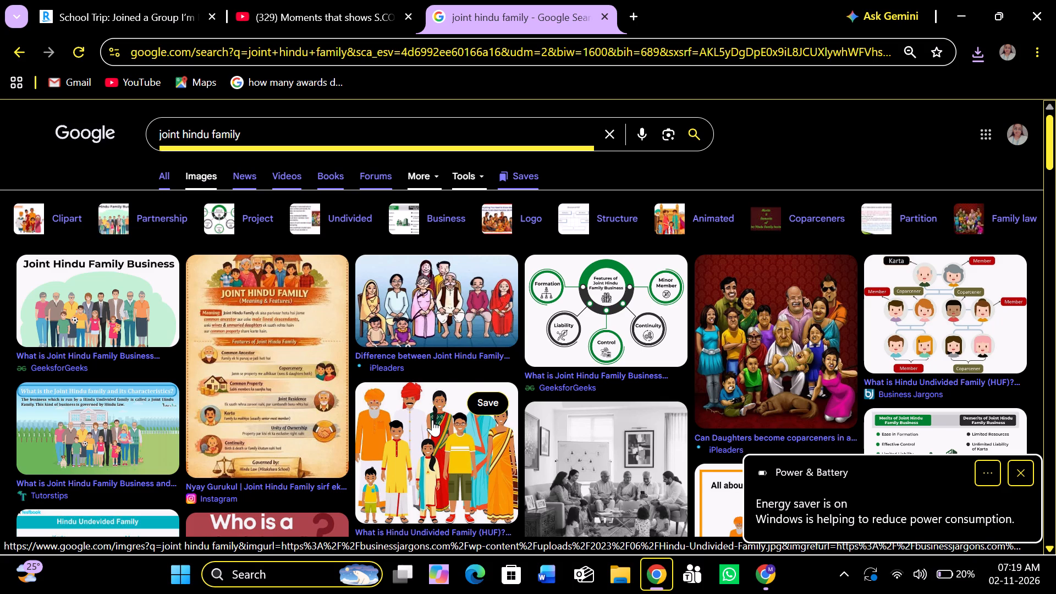
Download the Business Jargons Hindu Undivided Family illustration as a JPEG into the acounts folder in Pictures.
{"action": "left_click", "coordinate": [436, 474]}
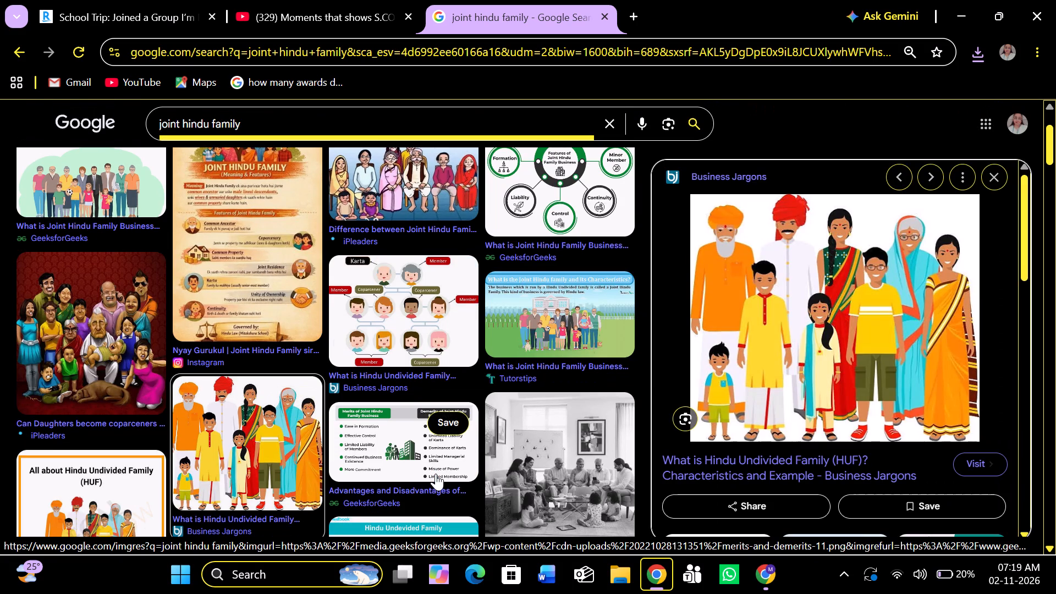
{"action": "right_click", "coordinate": [869, 285]}
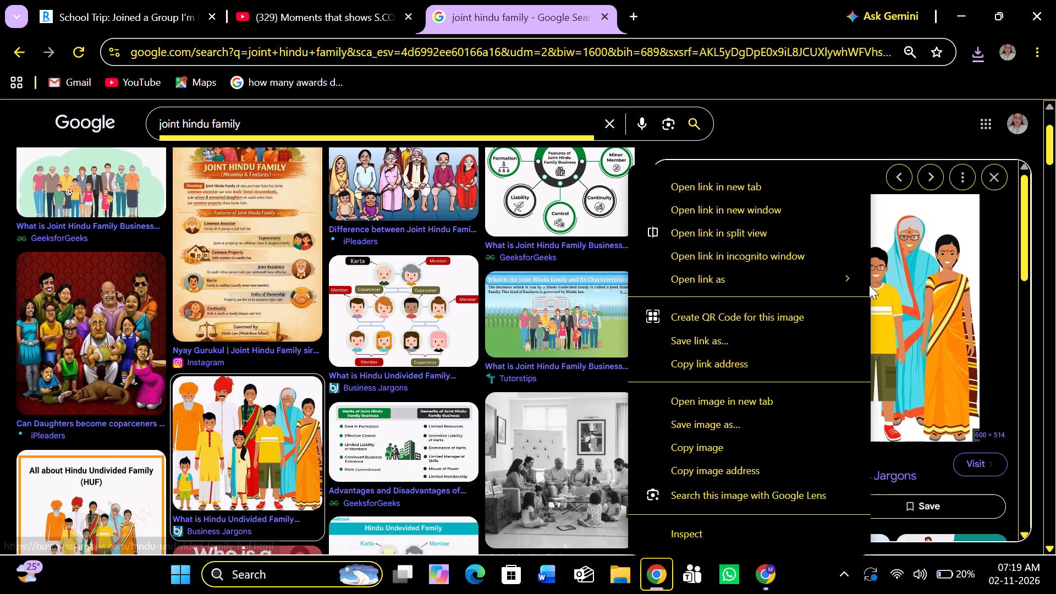
{"action": "left_click", "coordinate": [713, 424]}
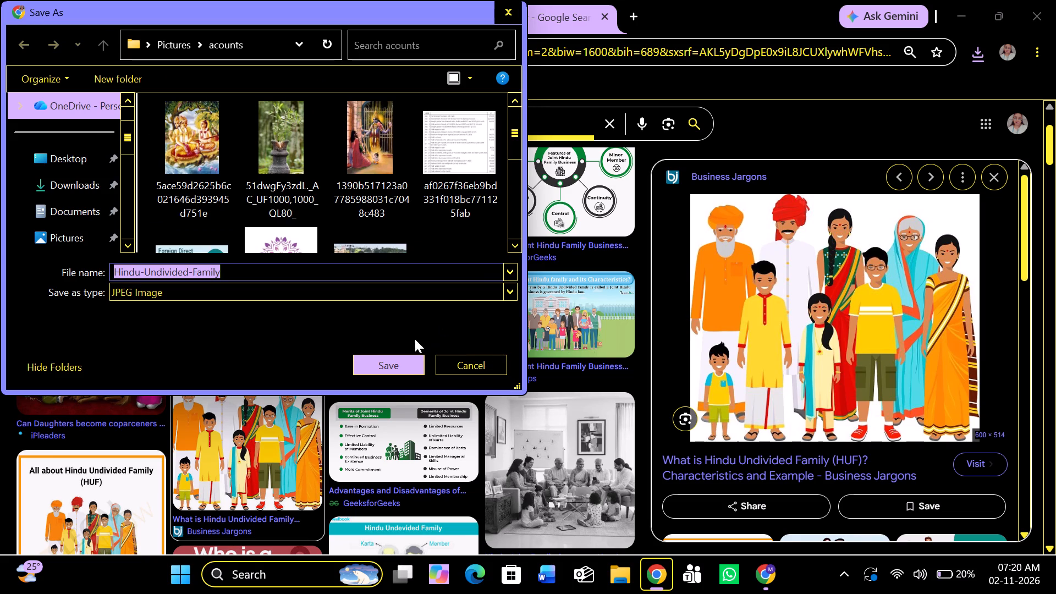
{"action": "left_click", "coordinate": [409, 371]}
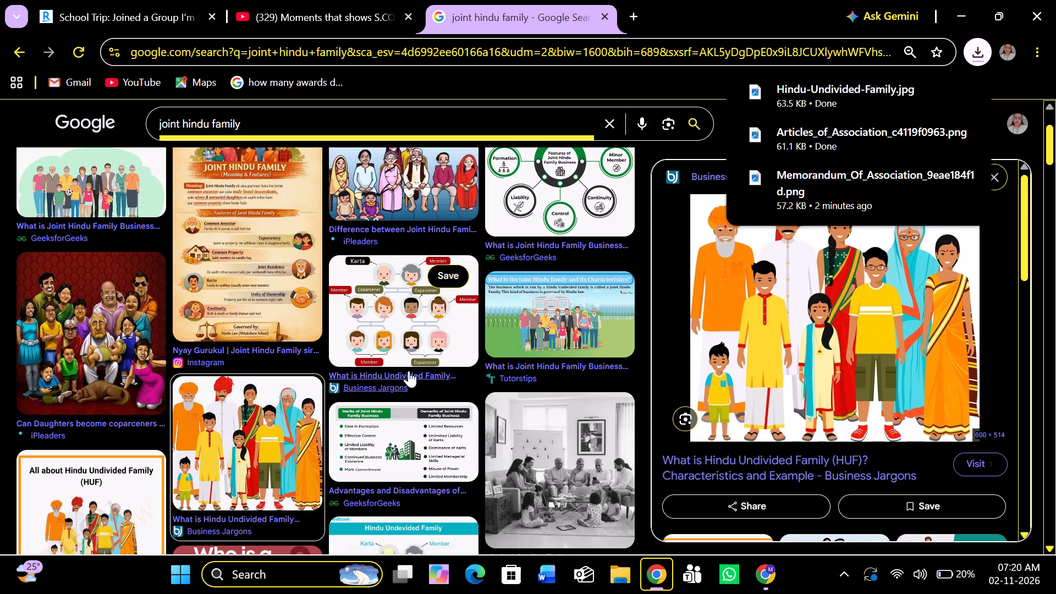
Replace the image search query with "joint stock company" and run the search.
{"action": "left_click", "coordinate": [295, 130]}
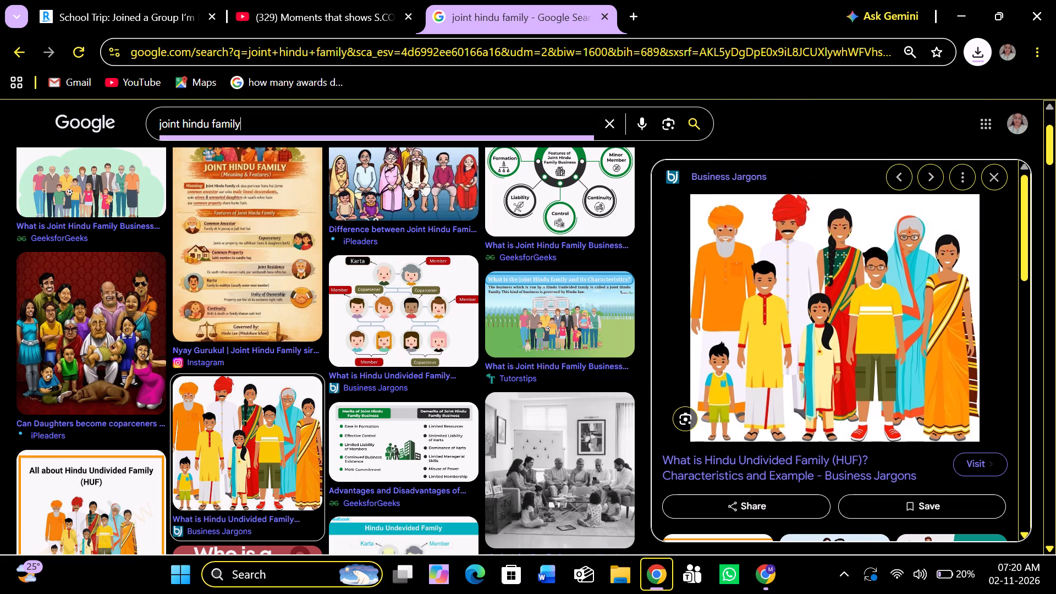
{"action": "key", "text": "BackSpace"}
{"action": "key", "text": "BackSpace"}
{"action": "key", "text": "BackSpace"}
{"action": "key", "text": "BackSpace"}
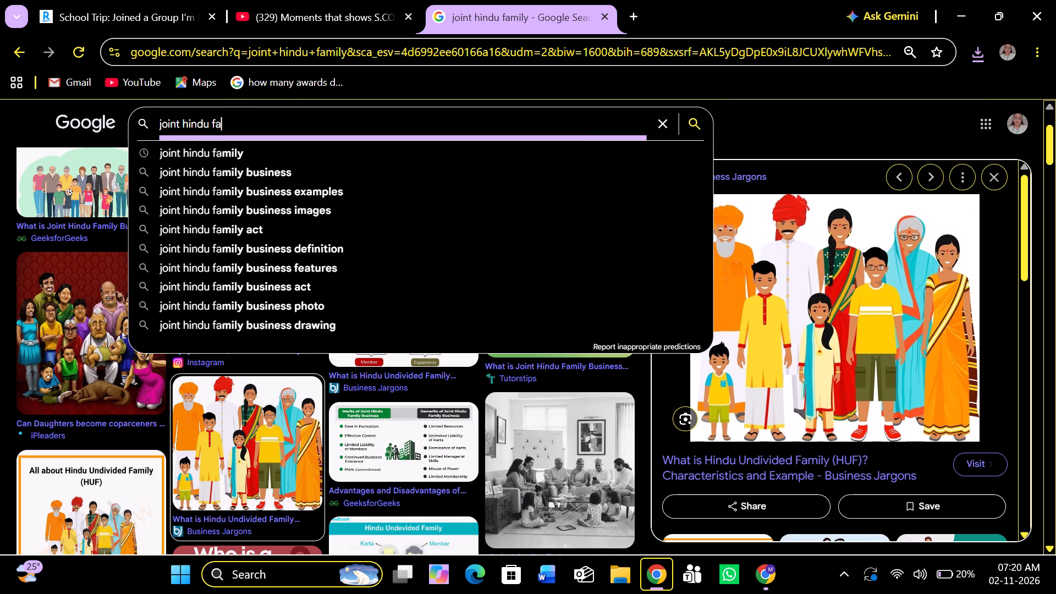
{"action": "key", "text": "BackSpace"}
{"action": "key", "text": "BackSpace"}
{"action": "key", "text": "BackSpace"}
{"action": "key", "text": "BackSpace"}
{"action": "key", "text": "BackSpace"}
{"action": "key", "text": "BackSpace"}
{"action": "key", "text": "BackSpace"}
{"action": "key", "text": "BackSpace"}
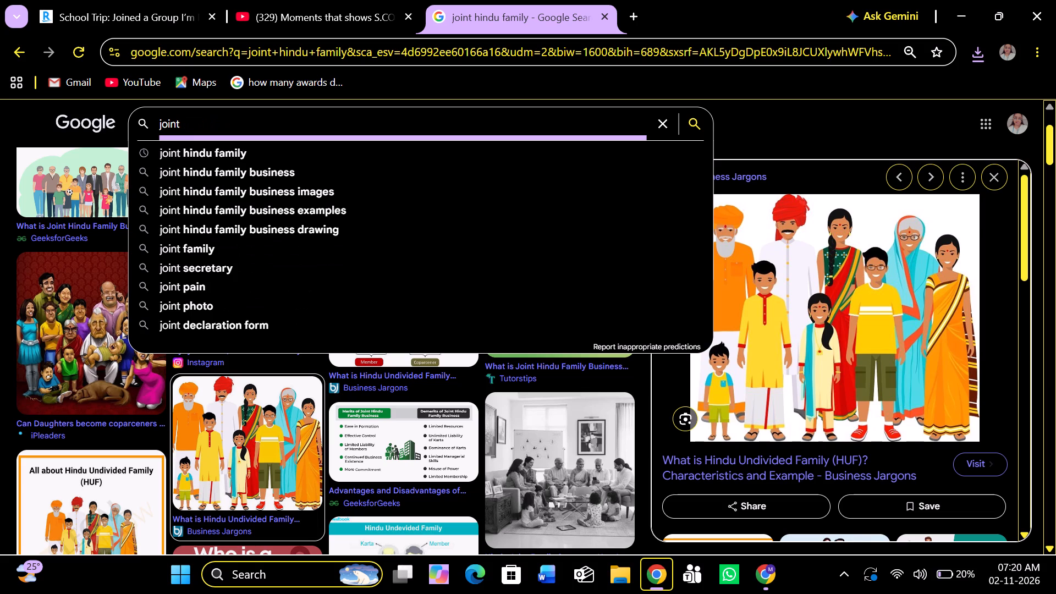
{"action": "type", "text": "st"}
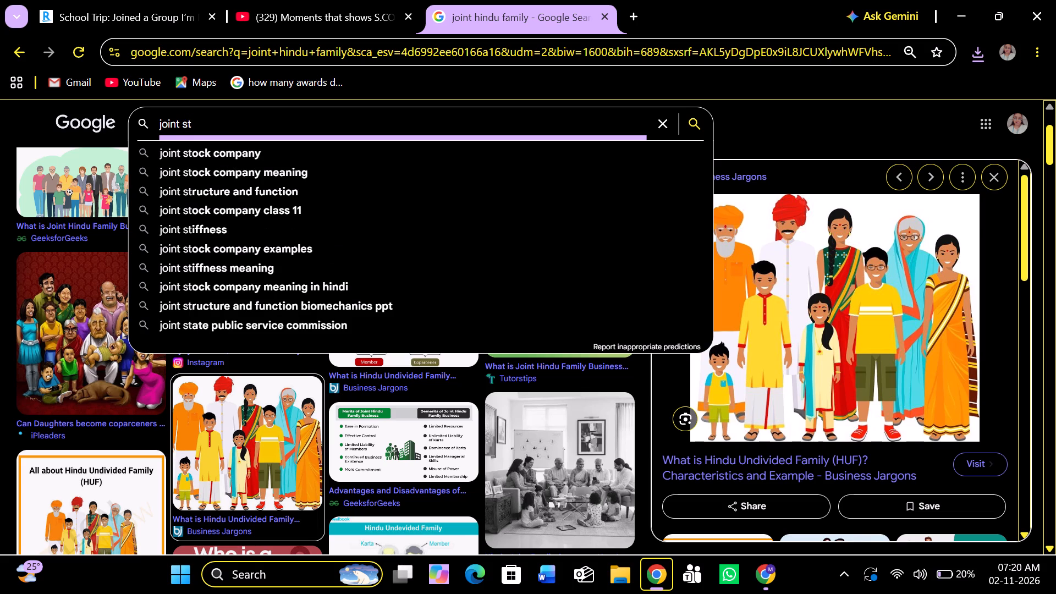
{"action": "type", "text": "oc"}
{"action": "key", "text": "k"}
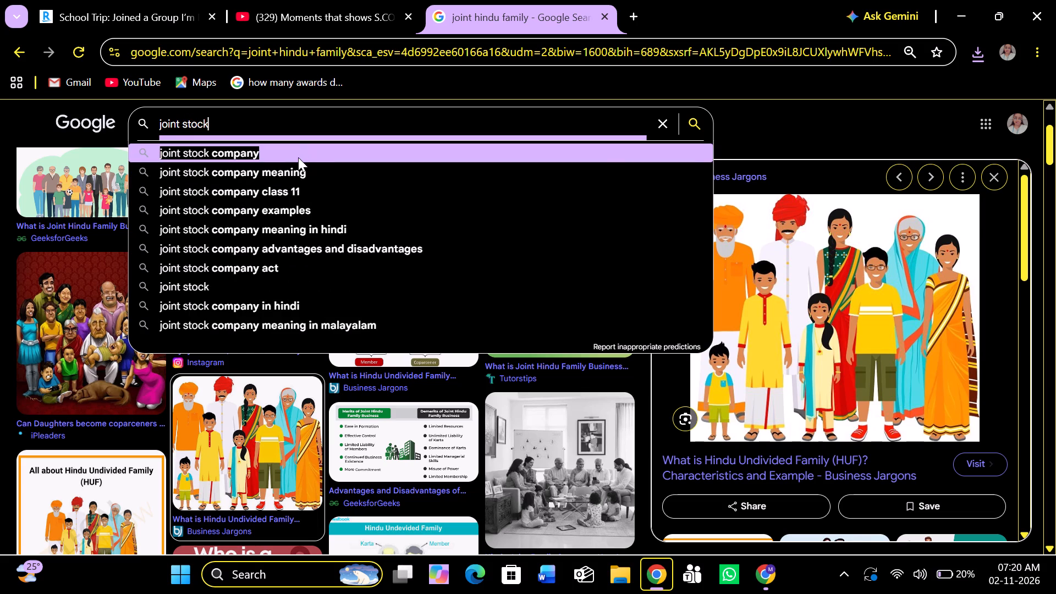
{"action": "left_click", "coordinate": [298, 157]}
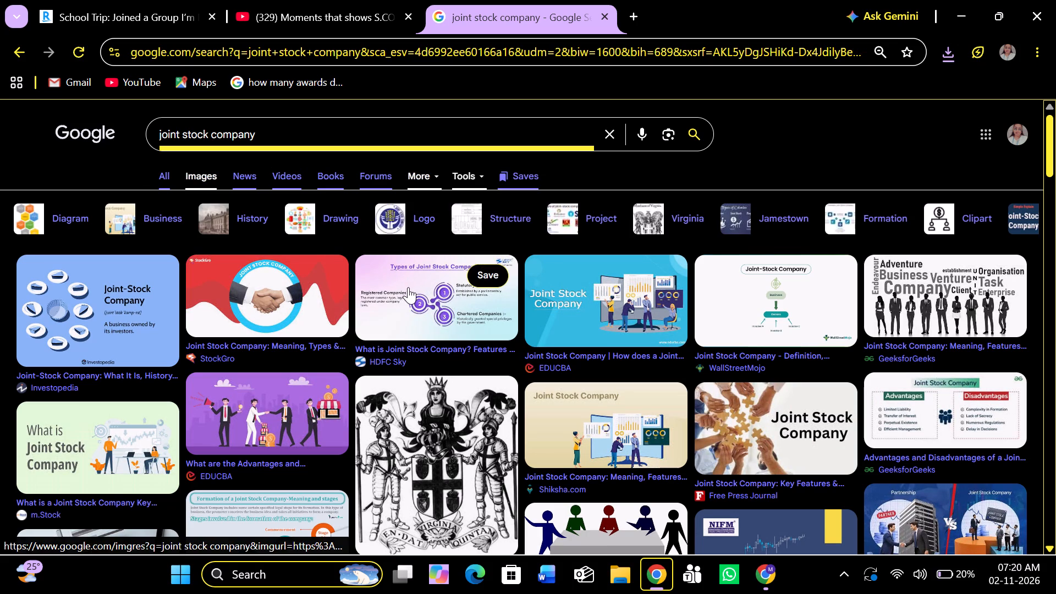
Download the Investopedia "Joint-Stock Company" definition image as a PNG into the acounts folder in Pictures.
{"action": "left_click", "coordinate": [91, 304]}
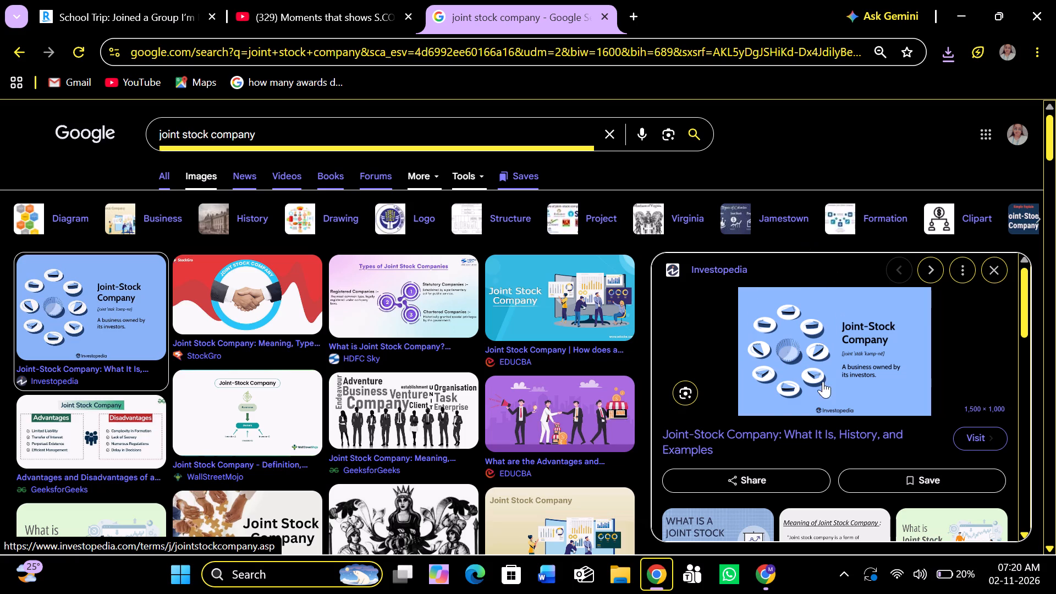
{"action": "right_click", "coordinate": [799, 365]}
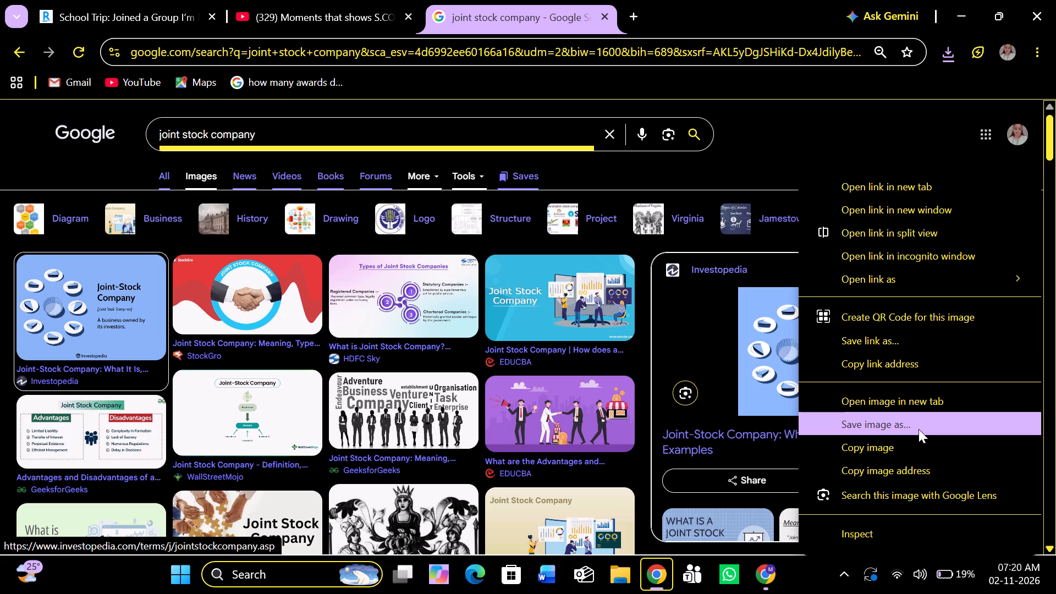
{"action": "left_click", "coordinate": [919, 429]}
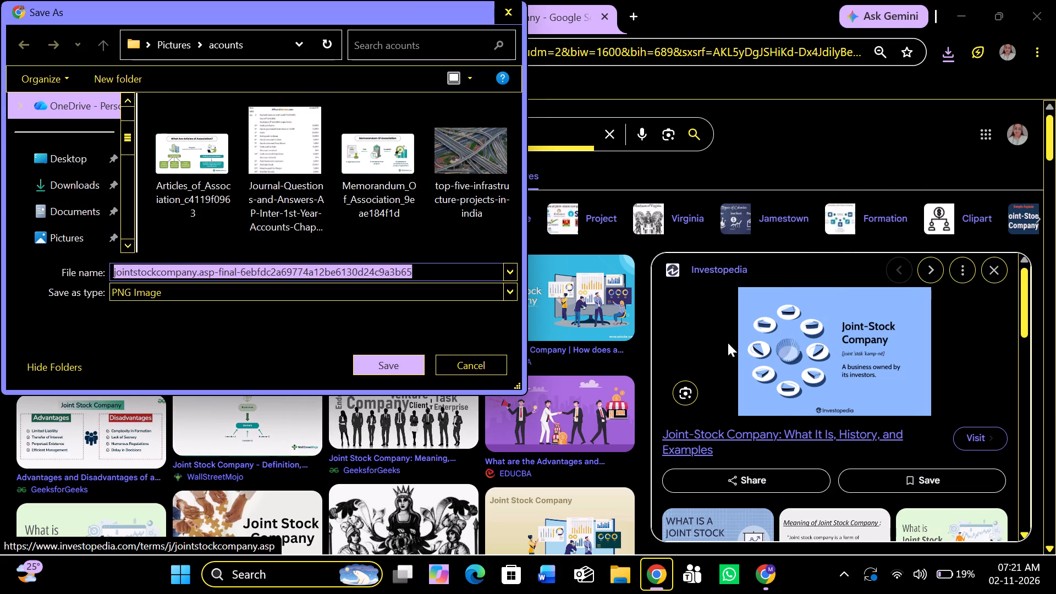
{"action": "left_click", "coordinate": [399, 365]}
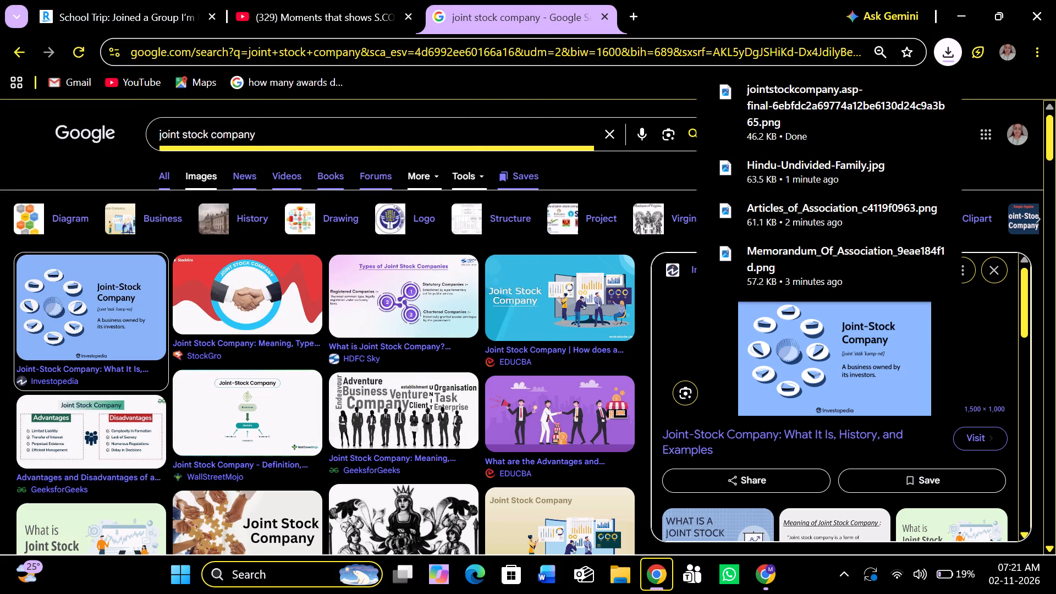
Change the image search query to "joint stock company common seal" and run the search.
{"action": "left_click", "coordinate": [298, 140]}
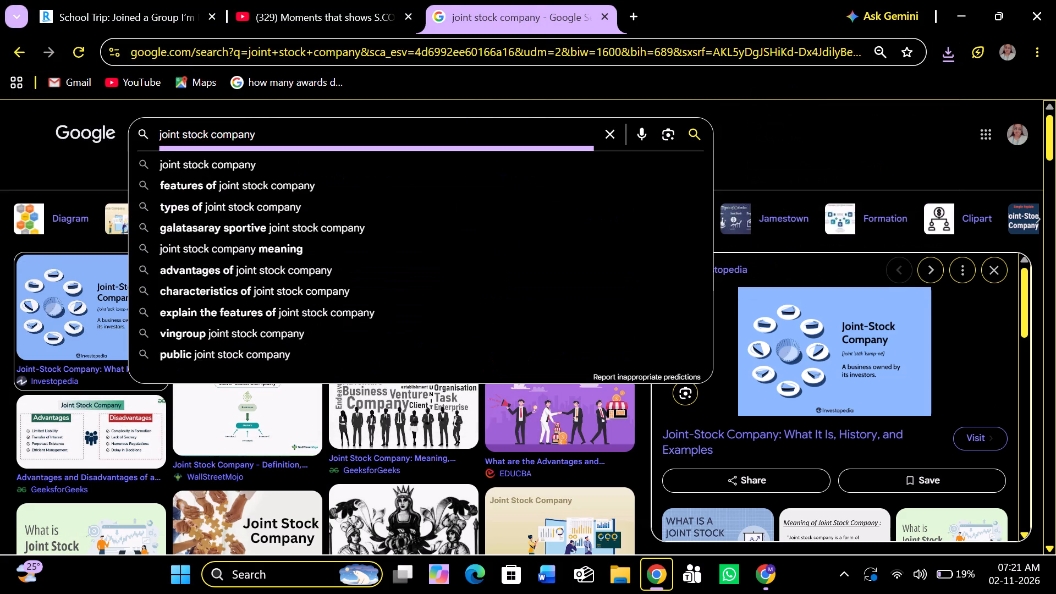
{"action": "key", "text": "space"}
{"action": "type", "text": "se"}
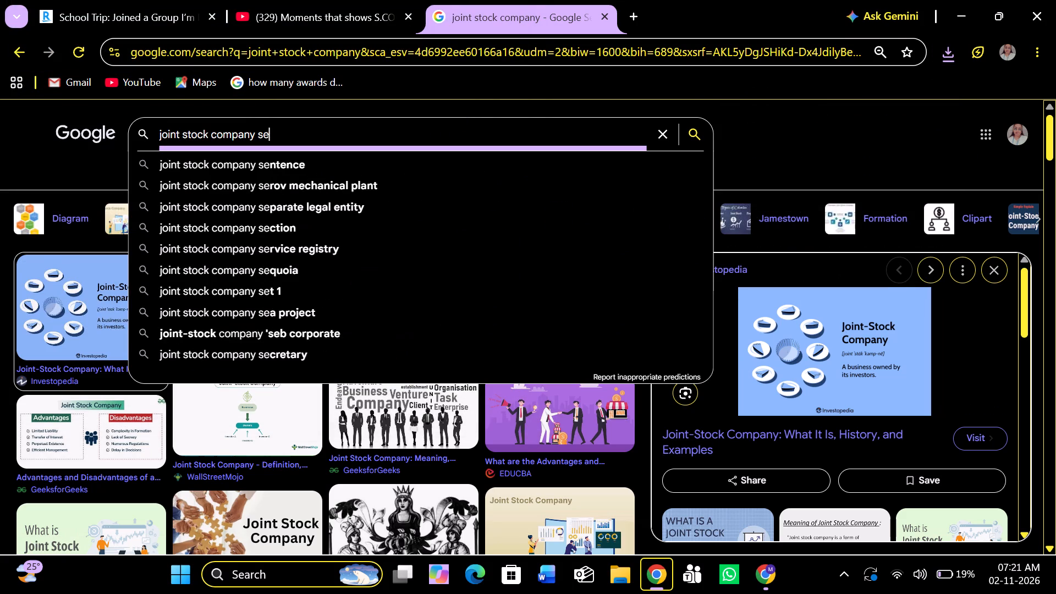
{"action": "key", "text": "a"}
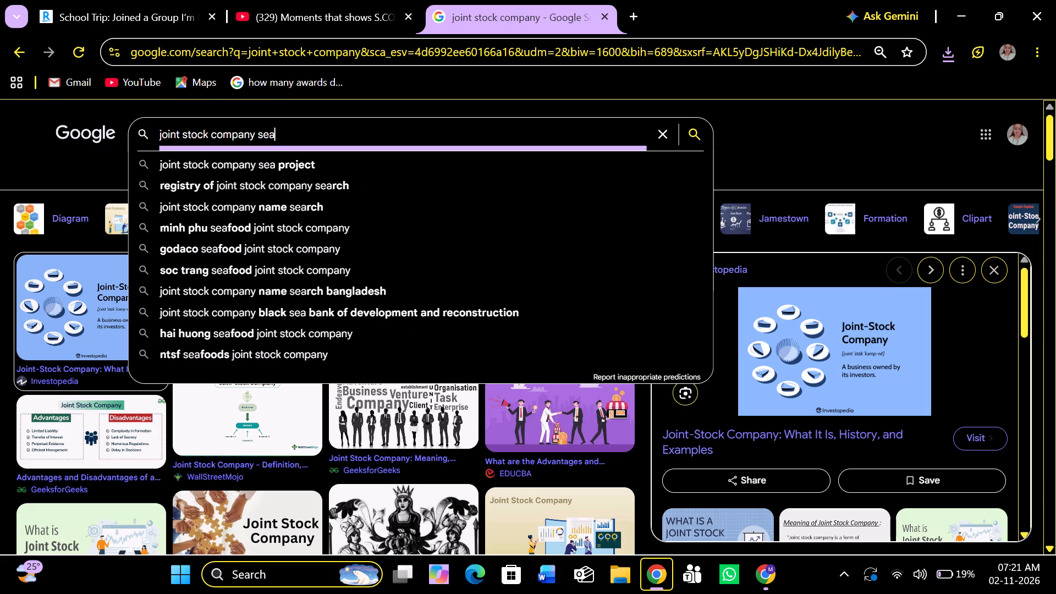
{"action": "key", "text": "l"}
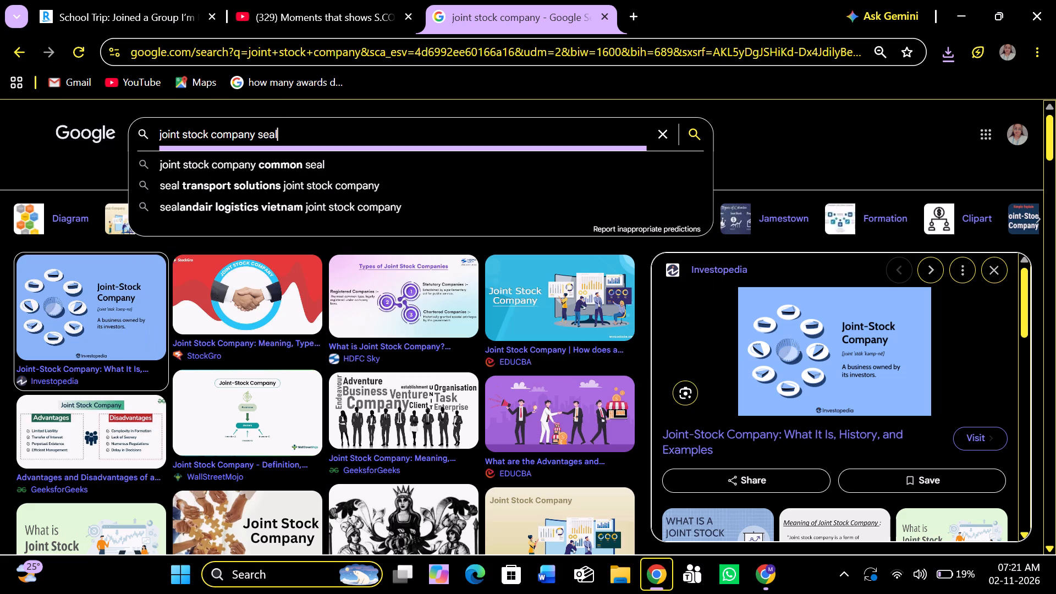
{"action": "left_click", "coordinate": [309, 172]}
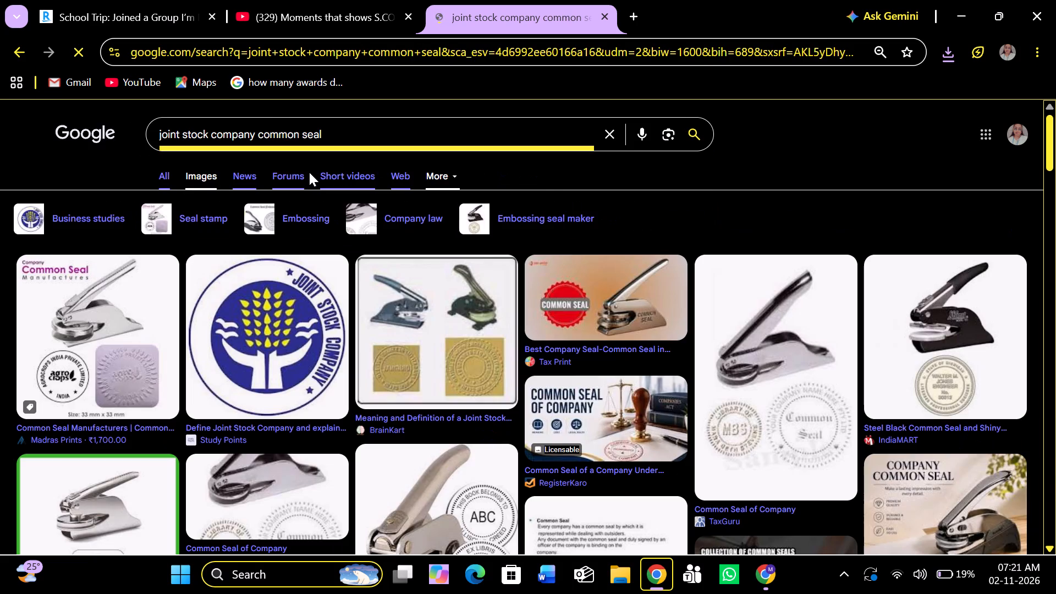
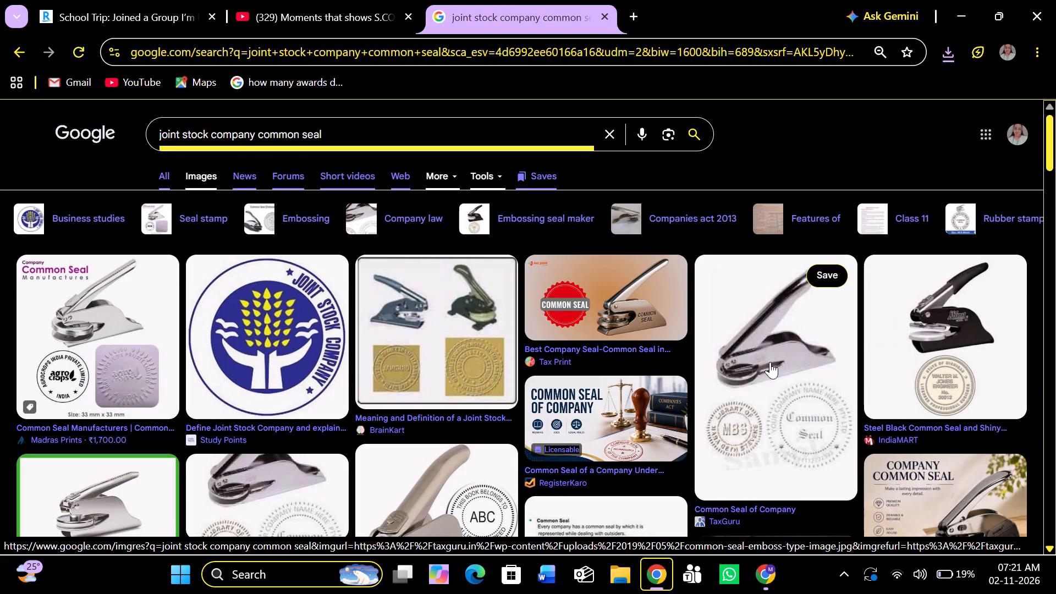
Download the TaxGuru "Common Seal of Company" image as a JPEG into the acounts folder in Pictures.
{"action": "left_click", "coordinate": [758, 400]}
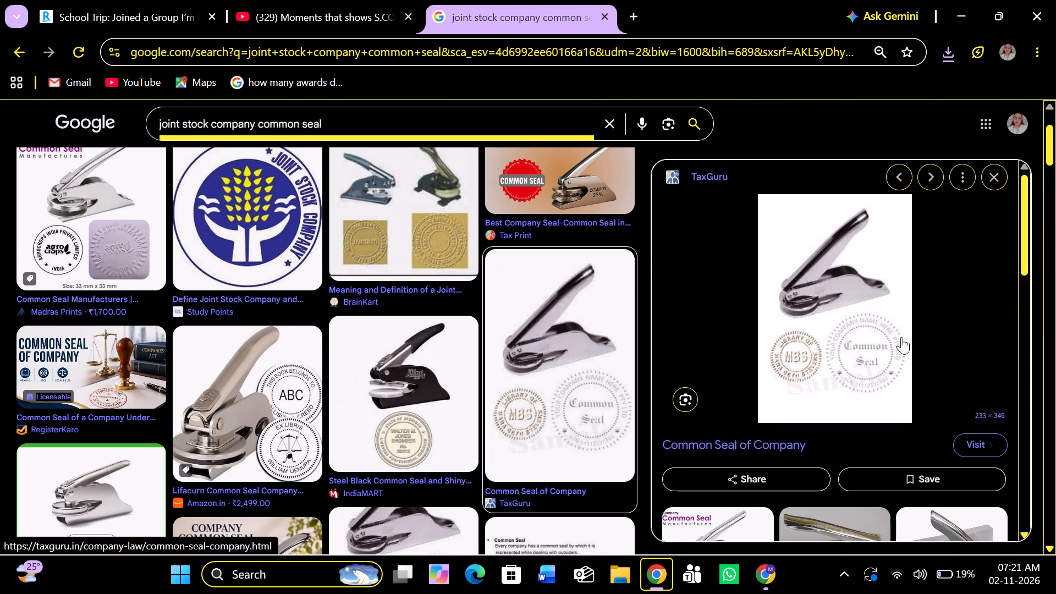
{"action": "right_click", "coordinate": [849, 333]}
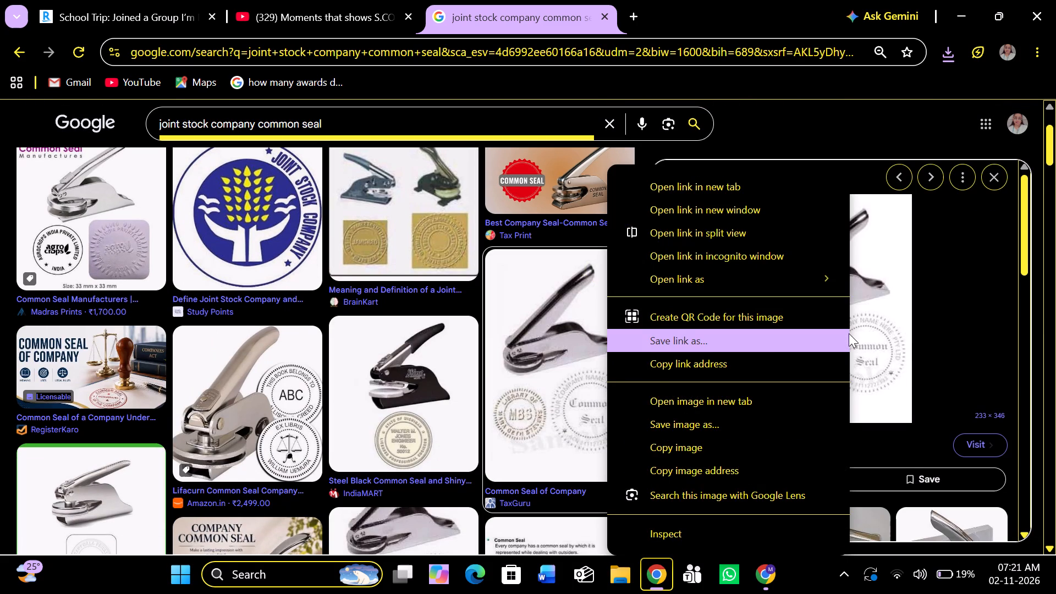
{"action": "left_click", "coordinate": [739, 425]}
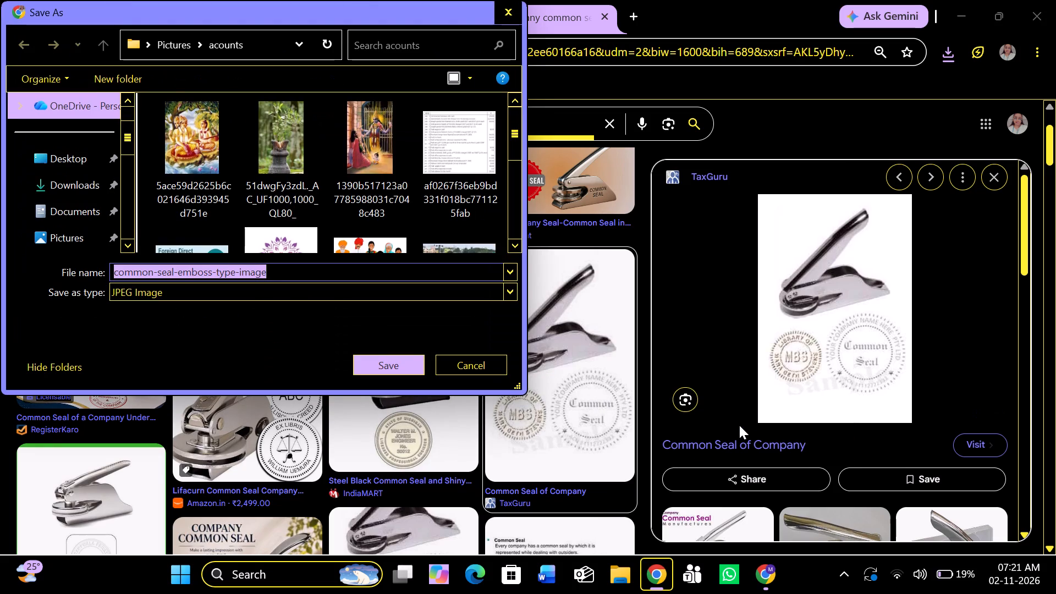
{"action": "left_click", "coordinate": [405, 365]}
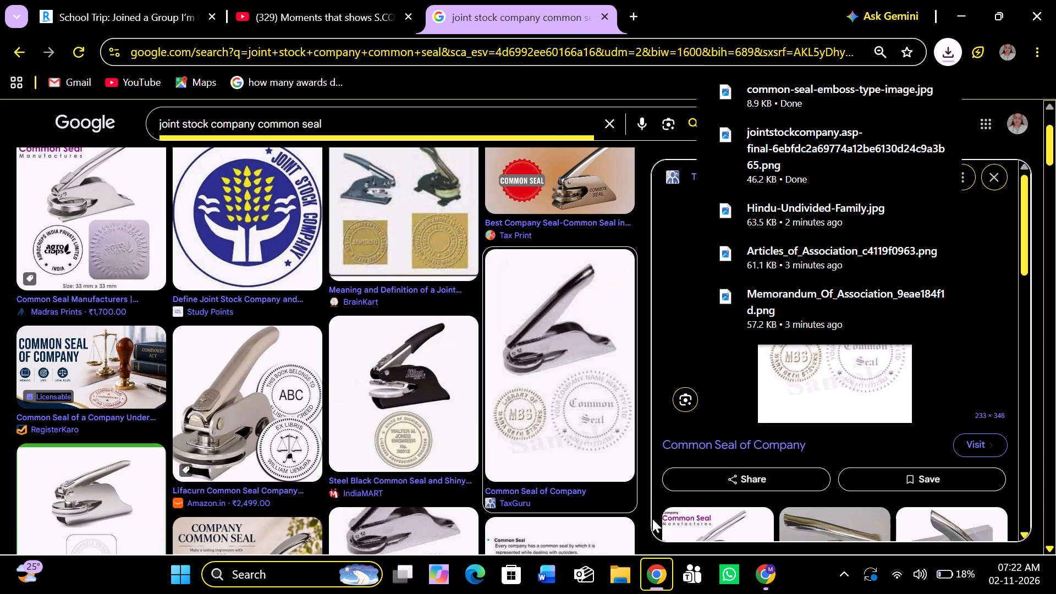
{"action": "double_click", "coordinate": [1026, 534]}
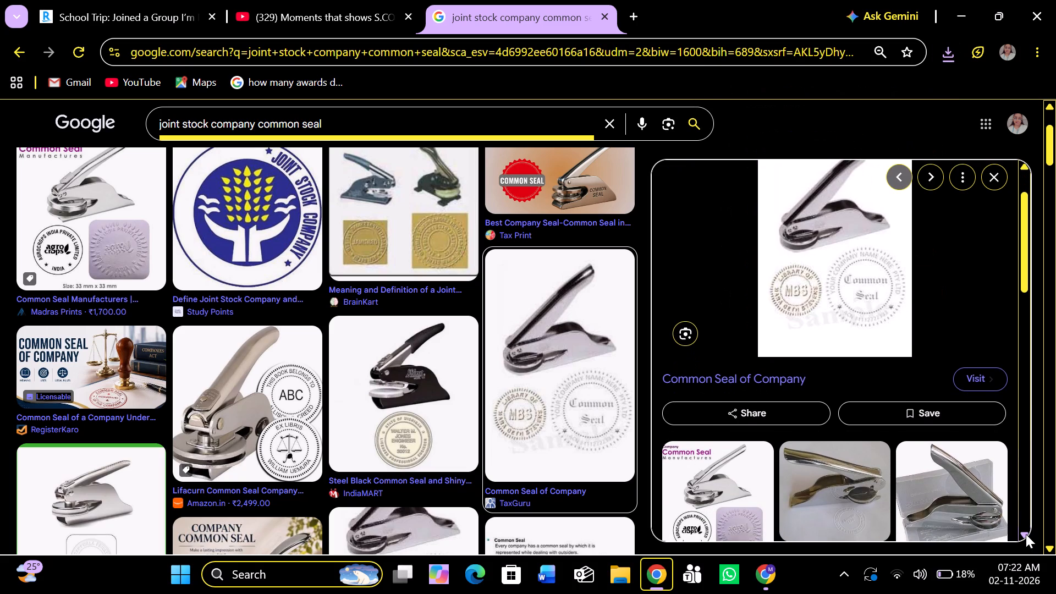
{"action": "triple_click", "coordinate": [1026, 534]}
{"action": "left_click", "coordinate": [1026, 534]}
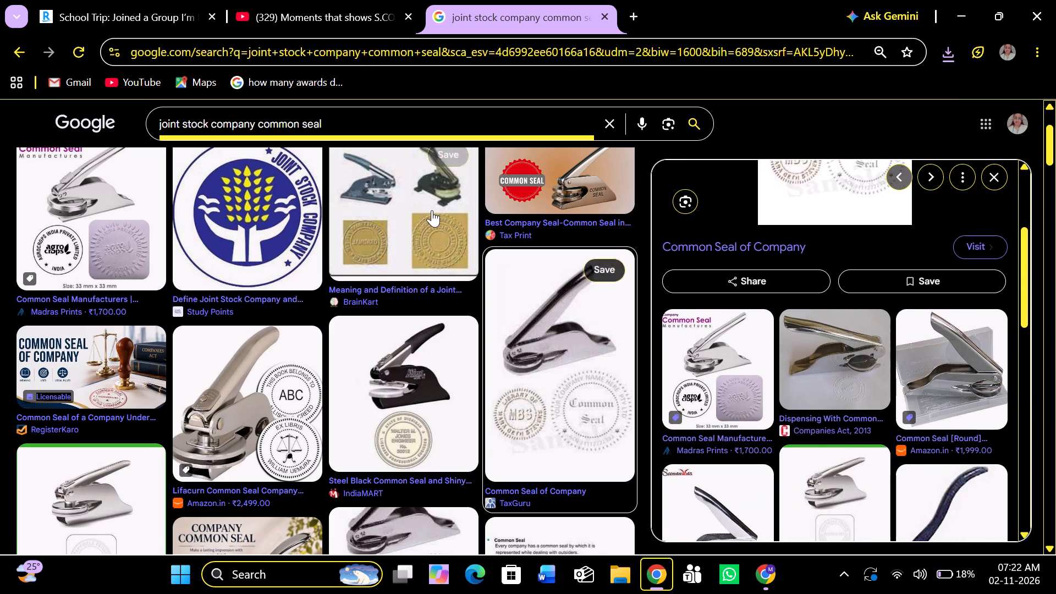
Replace the image search query with "shareholders" and run the search.
{"action": "left_click", "coordinate": [350, 119]}
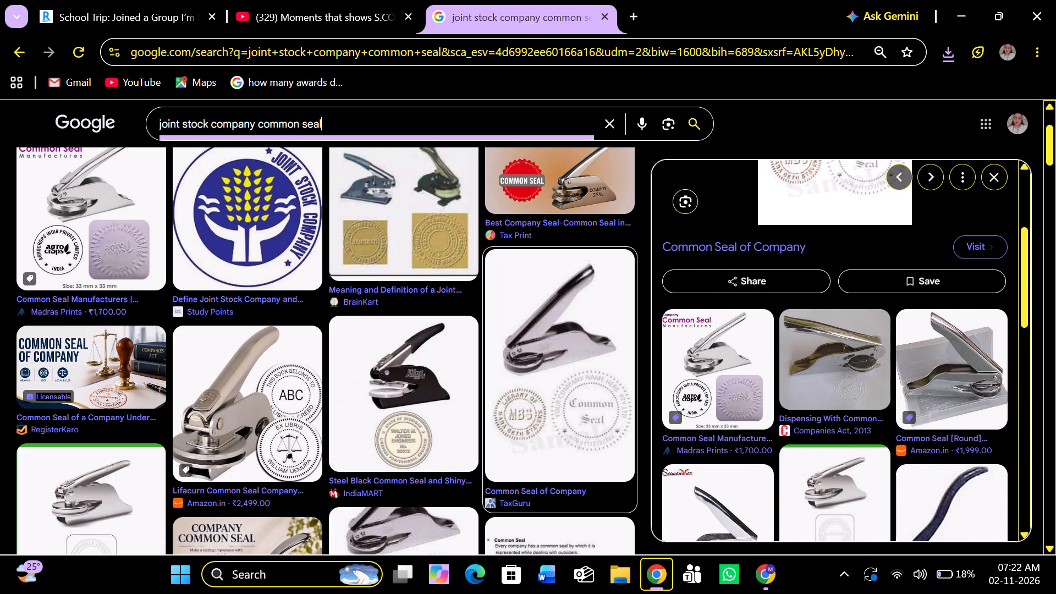
{"action": "key", "text": "BackSpace"}
{"action": "key", "text": "BackSpace"}
{"action": "key", "text": "BackSpace"}
{"action": "key", "text": "BackSpace"}
{"action": "key", "text": "BackSpace"}
{"action": "key", "text": "BackSpace"}
{"action": "key", "text": "BackSpace"}
{"action": "key", "text": "BackSpace"}
{"action": "key", "text": "BackSpace"}
{"action": "key", "text": "BackSpace"}
{"action": "key", "text": "BackSpace"}
{"action": "key", "text": "BackSpace"}
{"action": "key", "text": "BackSpace"}
{"action": "key", "text": "BackSpace"}
{"action": "key", "text": "BackSpace"}
{"action": "key", "text": "BackSpace"}
{"action": "key", "text": "BackSpace"}
{"action": "key", "text": "BackSpace"}
{"action": "key", "text": "BackSpace"}
{"action": "key", "text": "BackSpace"}
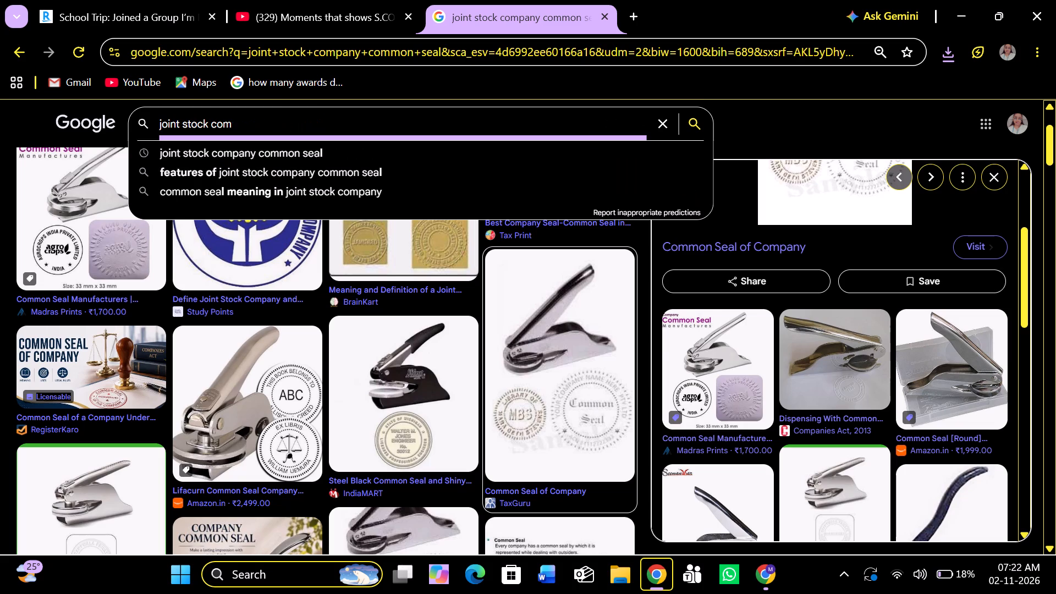
{"action": "type", "text": "share"}
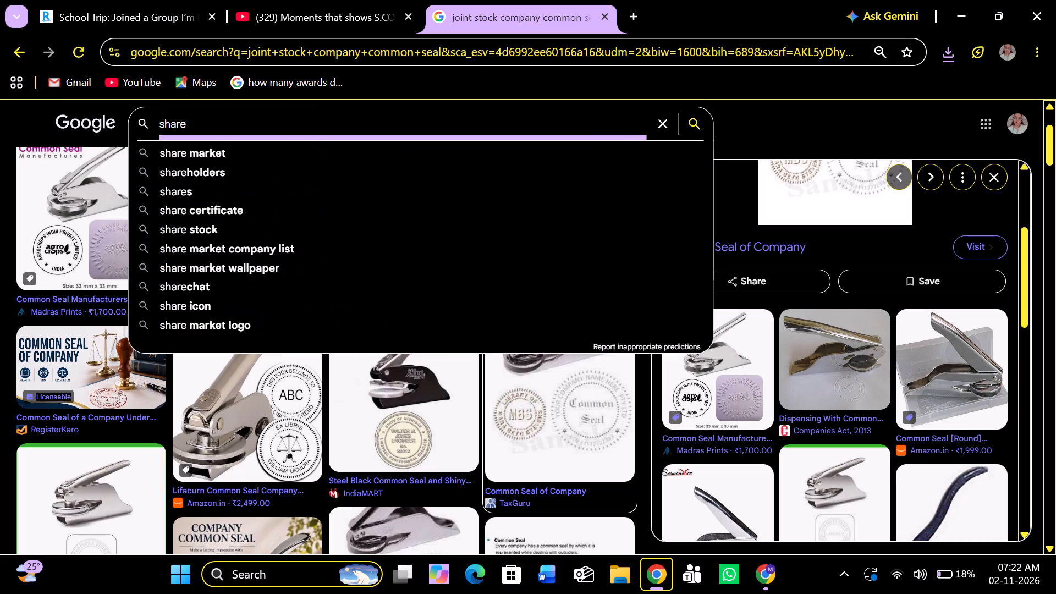
{"action": "left_click", "coordinate": [206, 176]}
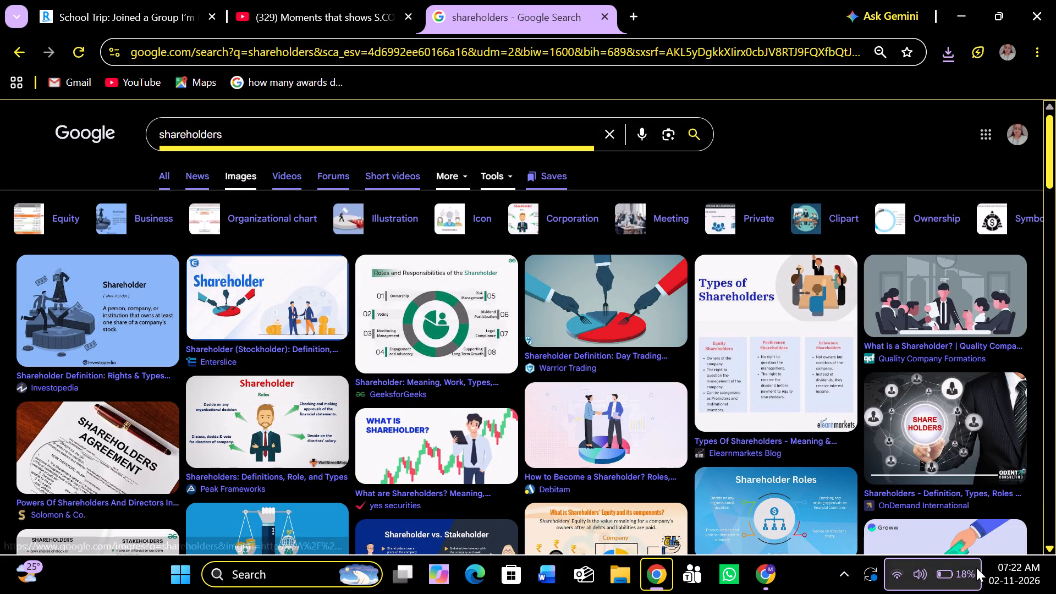
Download the Legal Mantra "Small Shareholder's Director" illustration as a JPEG into the acounts folder in Pictures.
{"action": "double_click", "coordinate": [1049, 543]}
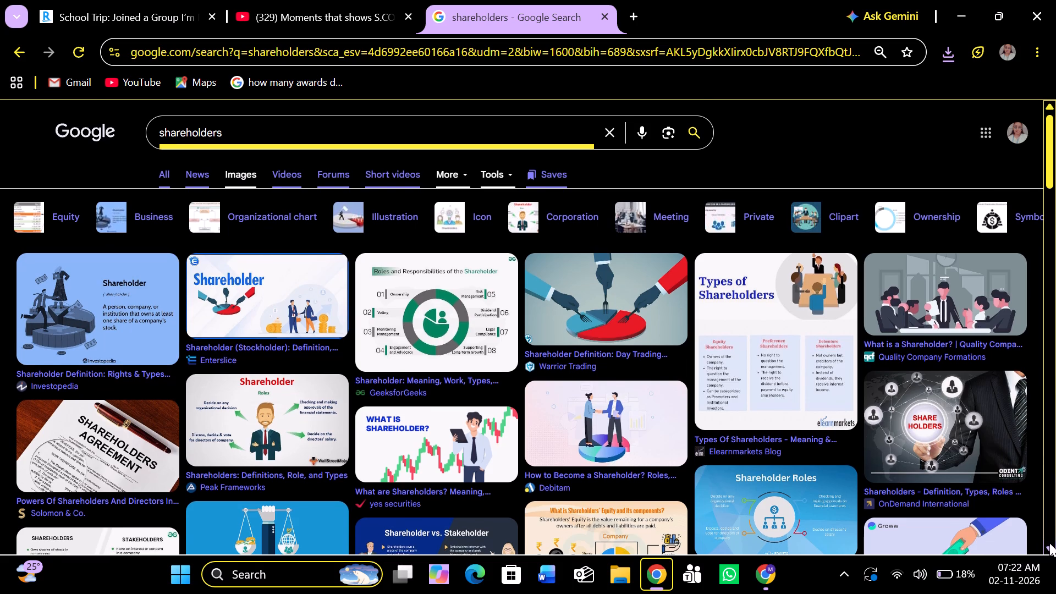
{"action": "triple_click", "coordinate": [1049, 543]}
{"action": "double_click", "coordinate": [1049, 543]}
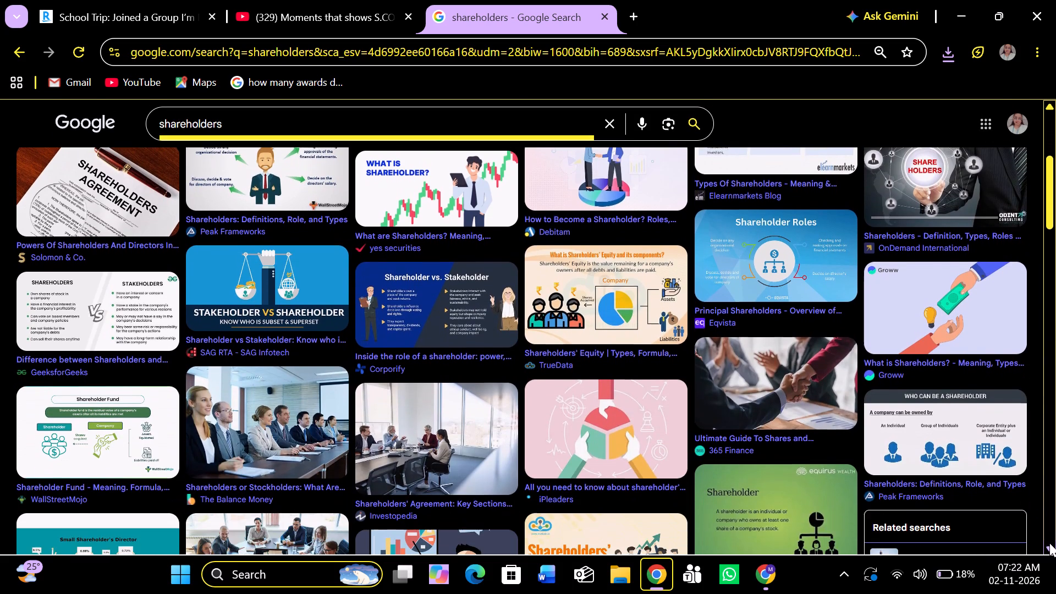
{"action": "triple_click", "coordinate": [1049, 543]}
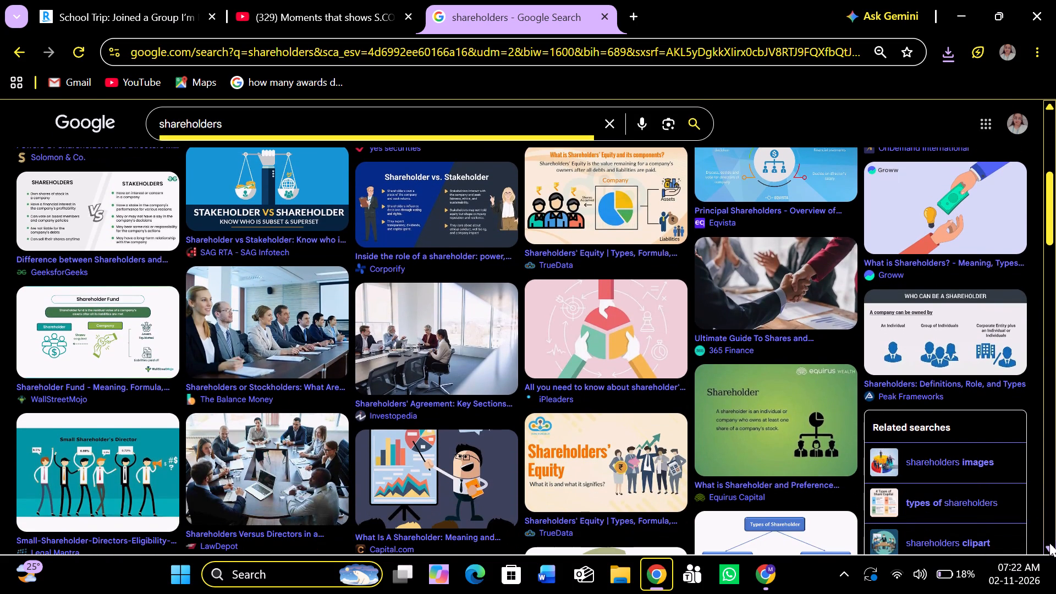
{"action": "left_click", "coordinate": [1049, 543]}
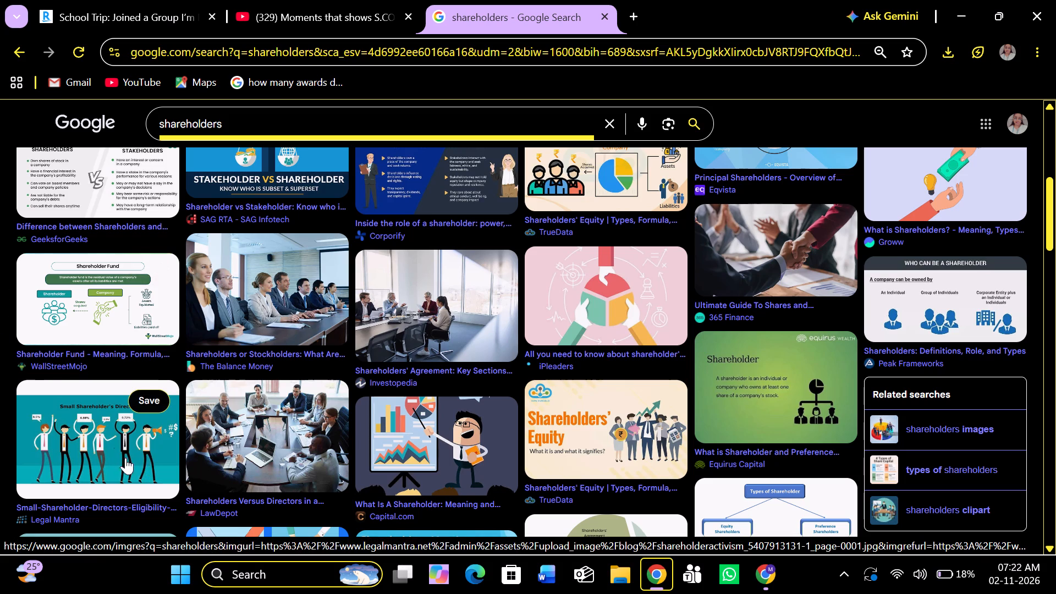
{"action": "left_click", "coordinate": [94, 433]}
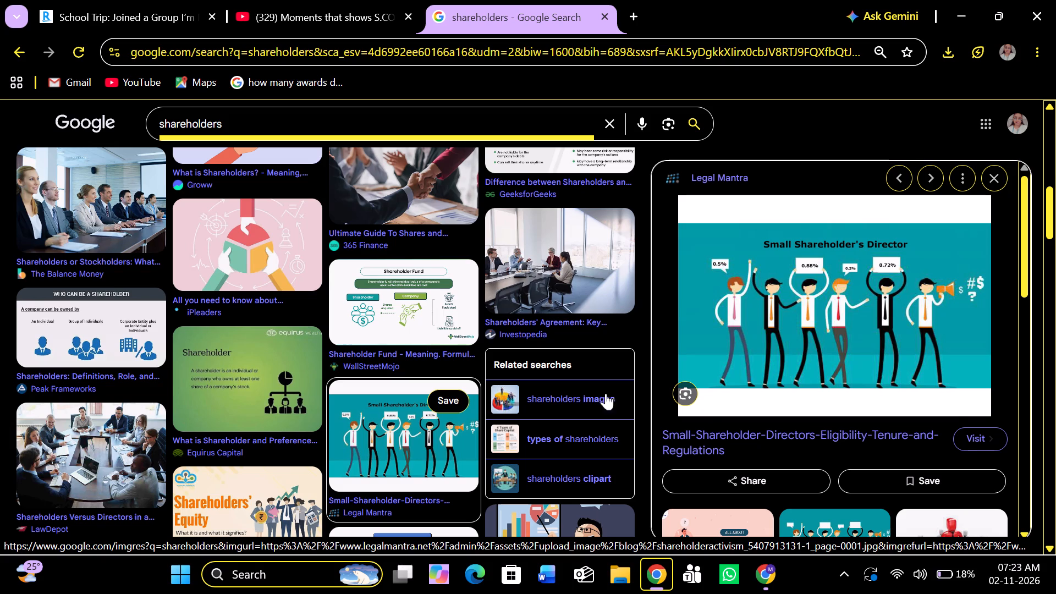
{"action": "right_click", "coordinate": [835, 302]}
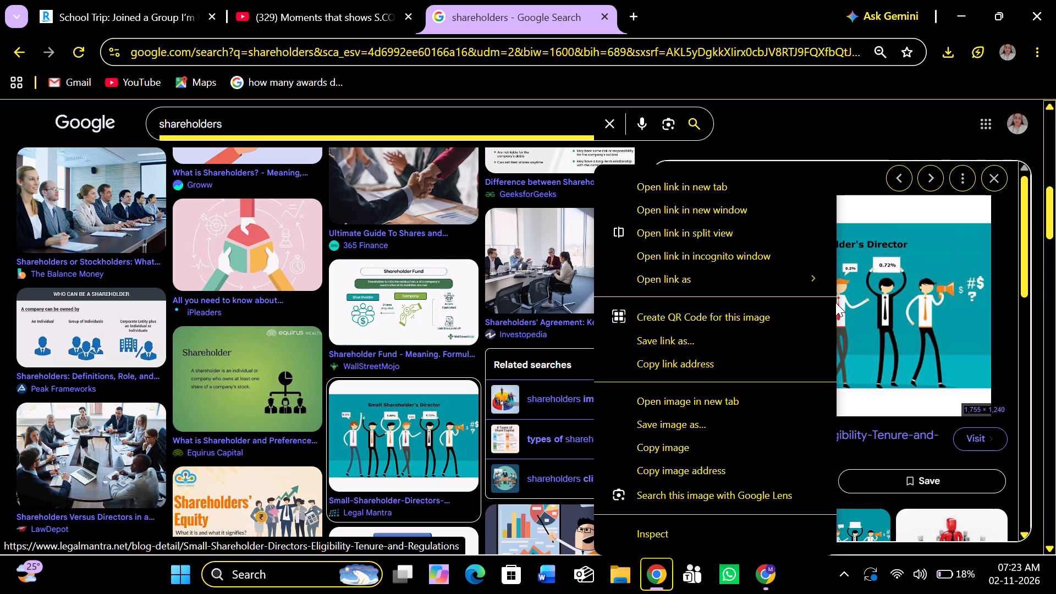
{"action": "left_click", "coordinate": [697, 426]}
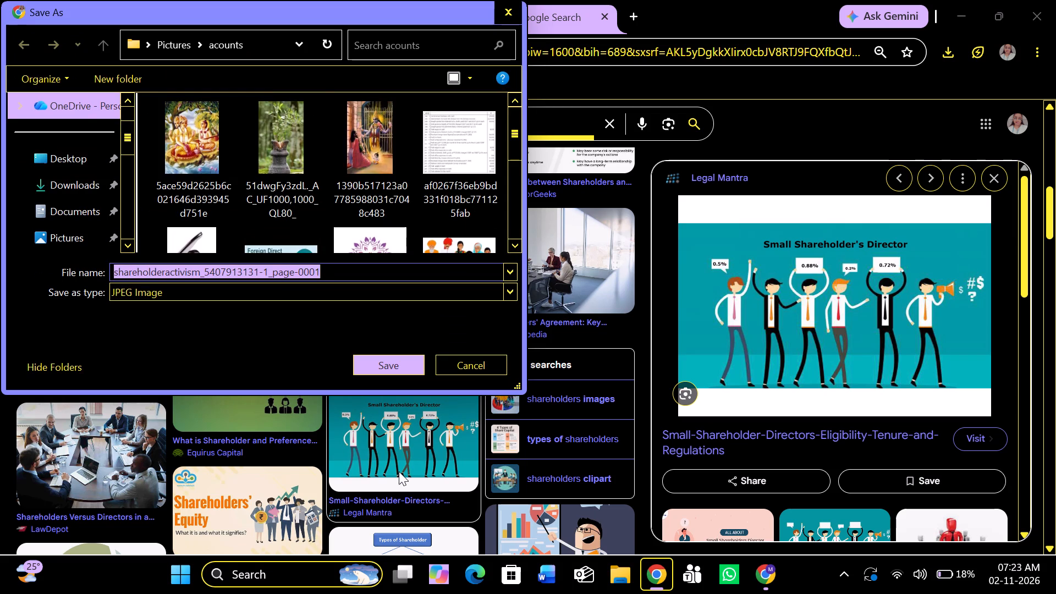
{"action": "left_click", "coordinate": [402, 368]}
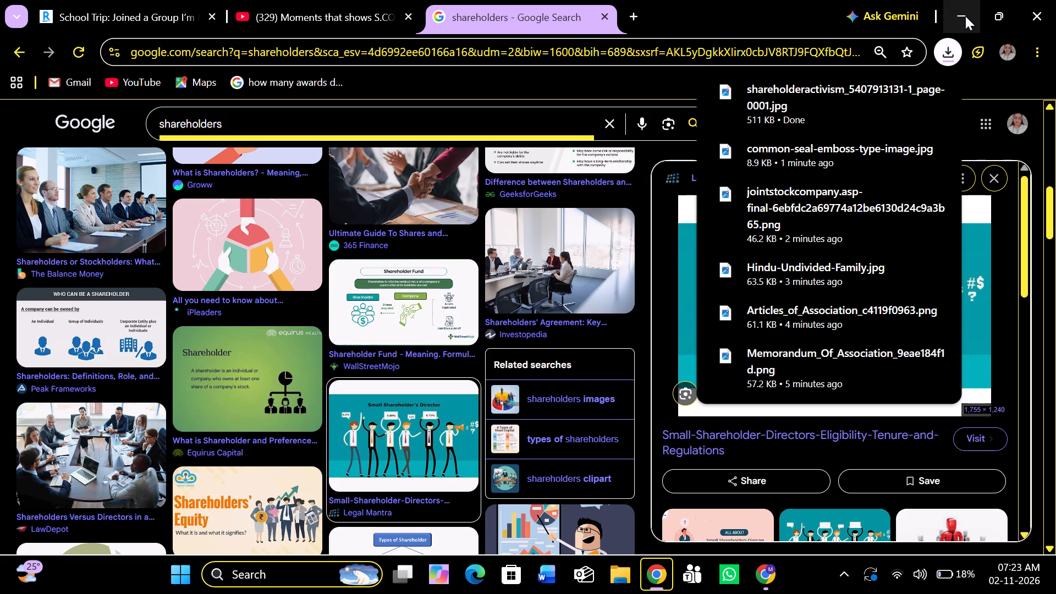
Minimise the browser and open the acounts folder inside Pictures in File Explorer.
{"action": "left_click", "coordinate": [965, 16]}
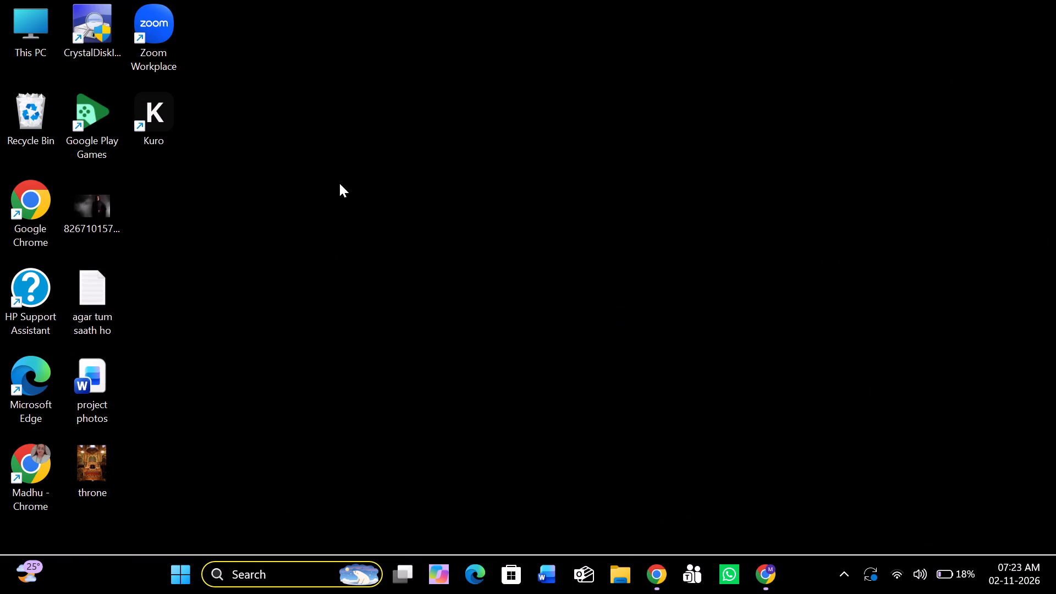
{"action": "left_click", "coordinate": [35, 26]}
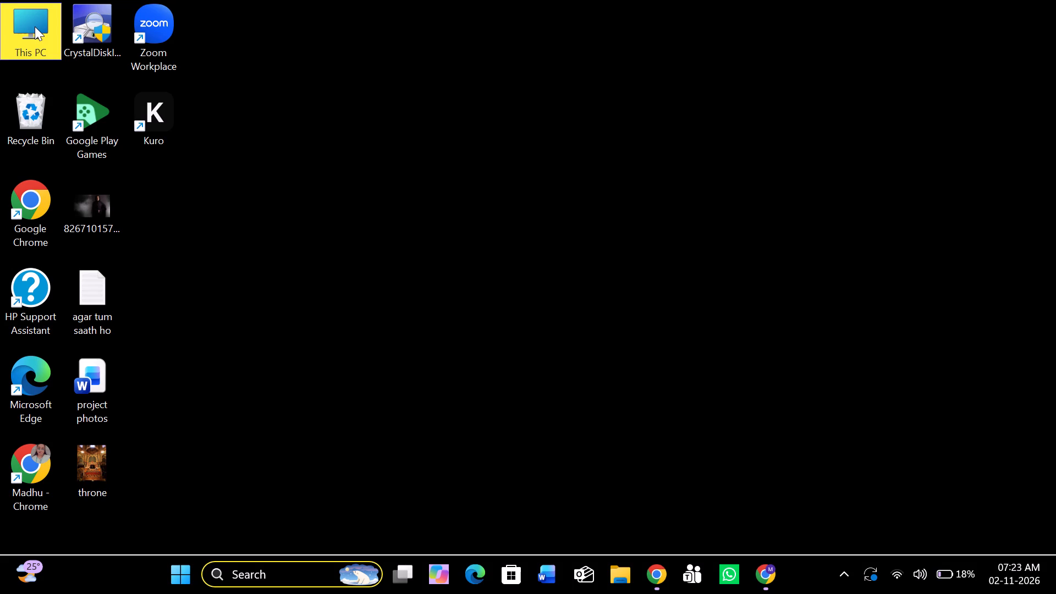
{"action": "double_click", "coordinate": [35, 26]}
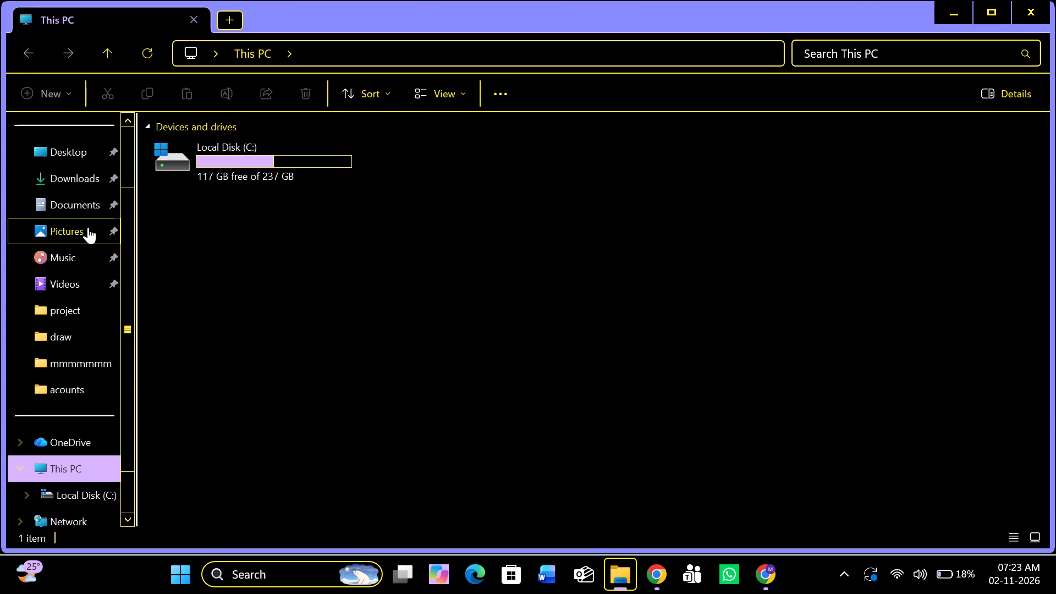
{"action": "left_click", "coordinate": [87, 228]}
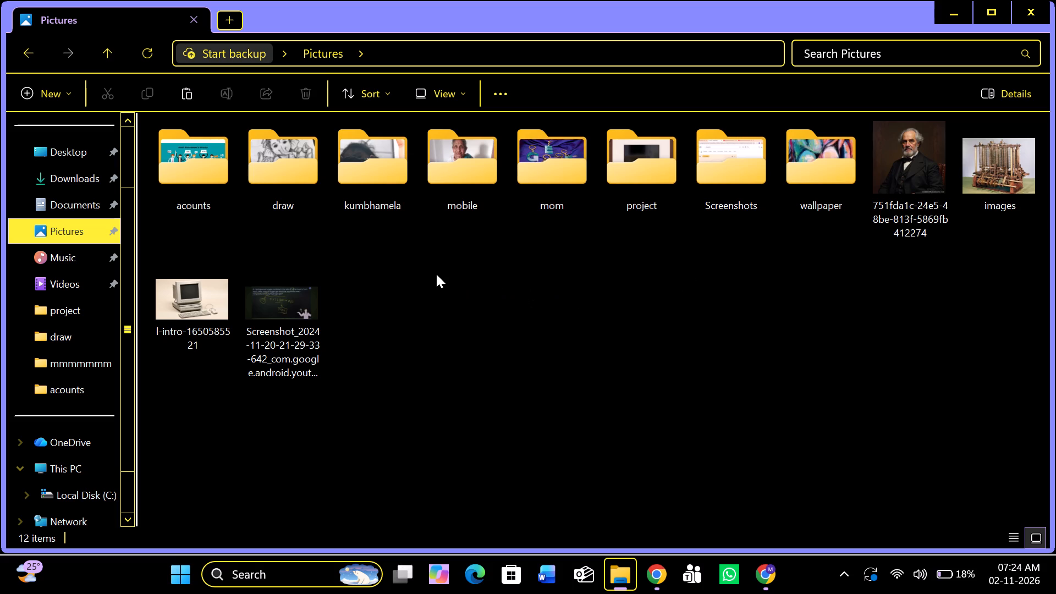
{"action": "double_click", "coordinate": [207, 151]}
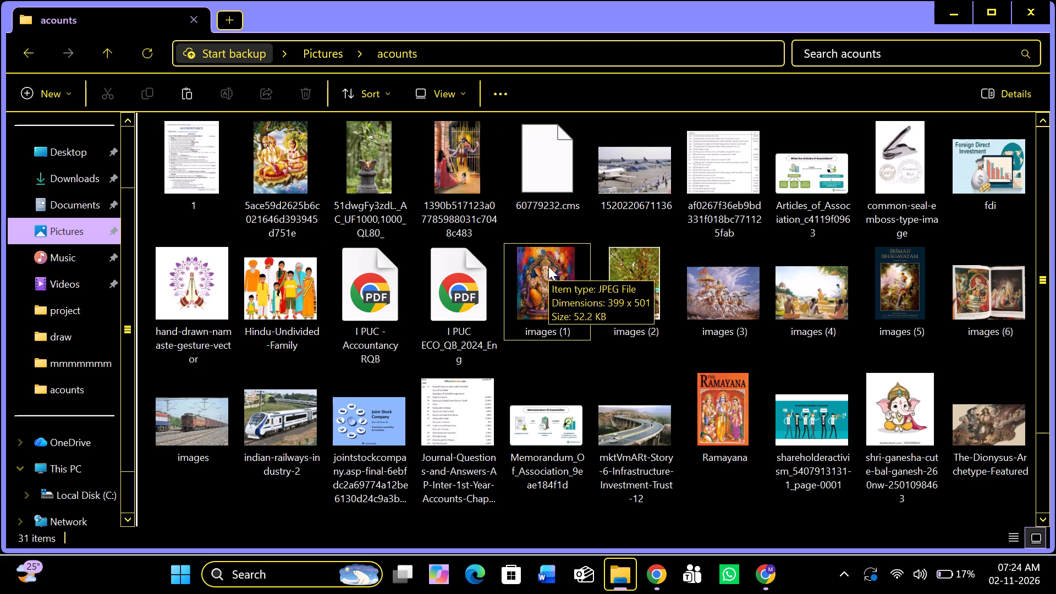
Copy the Articles_of_Association image file from the acounts folder.
{"action": "left_click", "coordinate": [804, 209]}
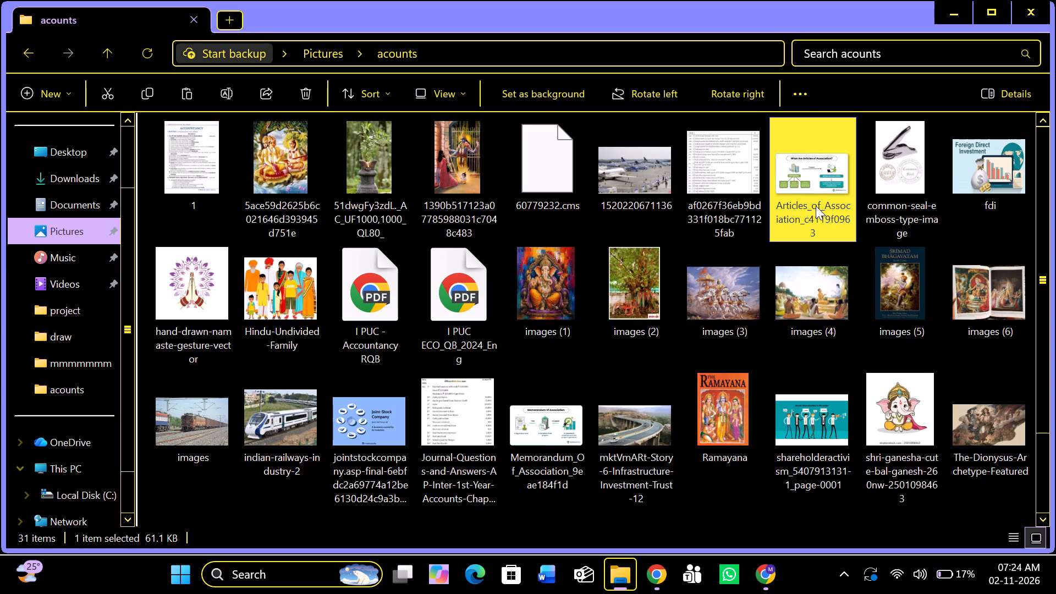
{"action": "left_click", "coordinate": [910, 164], "text": "ctrl"}
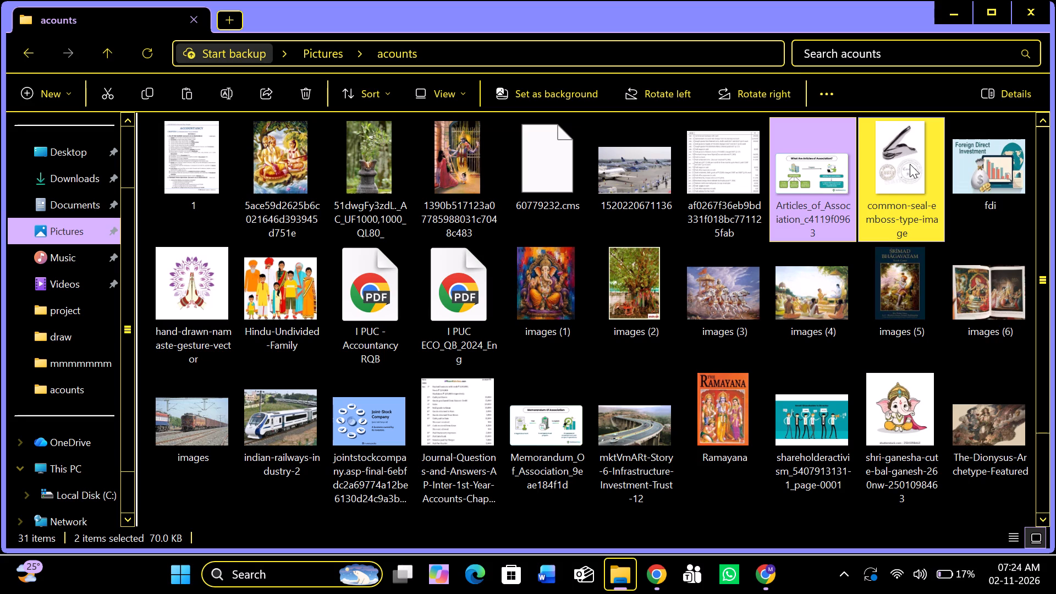
{"action": "left_click", "coordinate": [865, 94]}
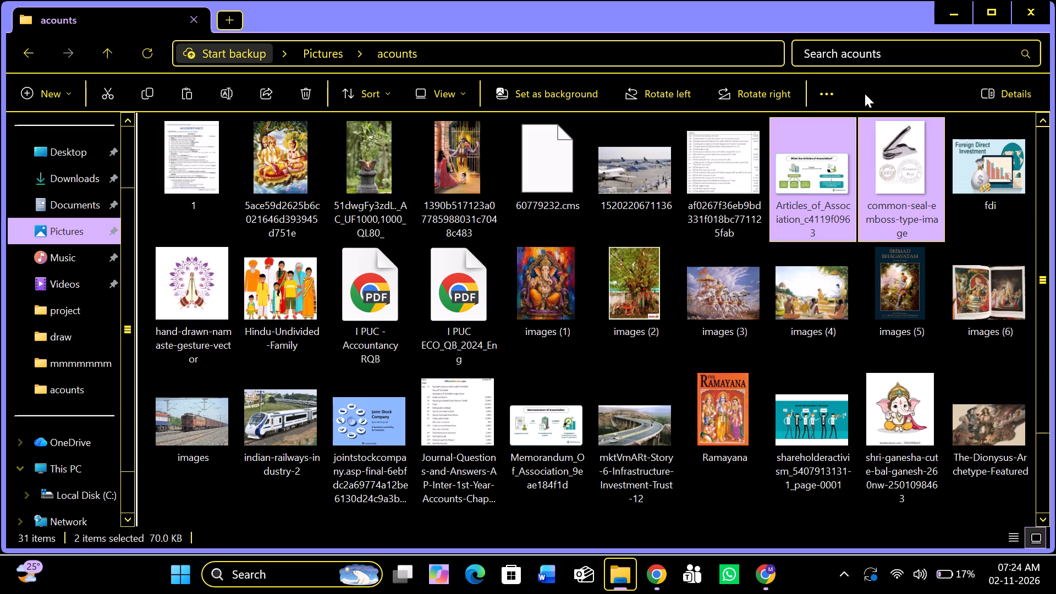
{"action": "left_click", "coordinate": [865, 94]}
{"action": "left_click", "coordinate": [828, 172]}
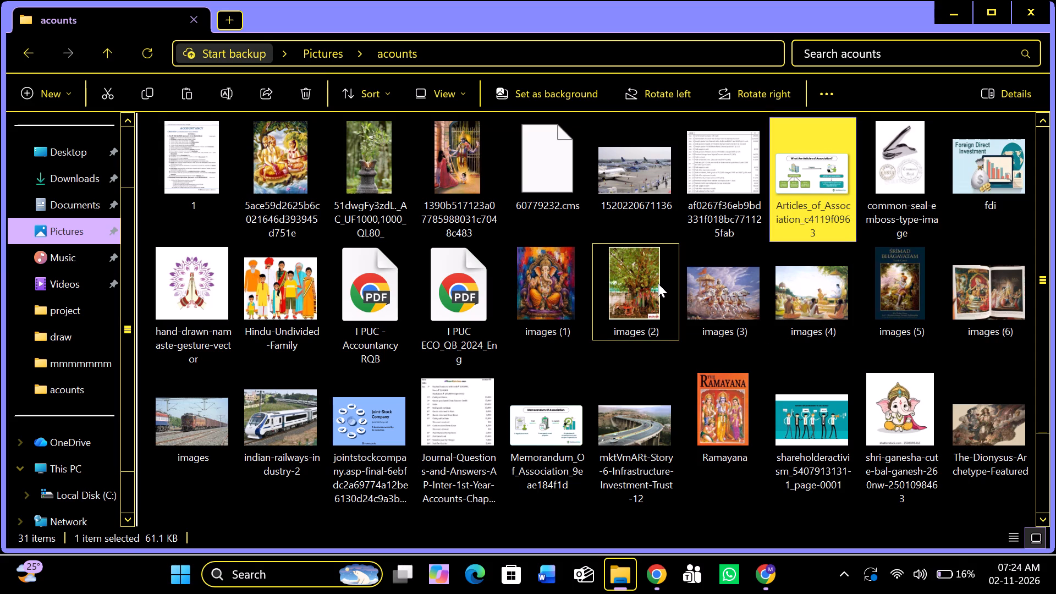
{"action": "key", "text": "ctrl+c"}
Switch to Word, maximise its window and create a blank document.
{"action": "left_click", "coordinate": [536, 568]}
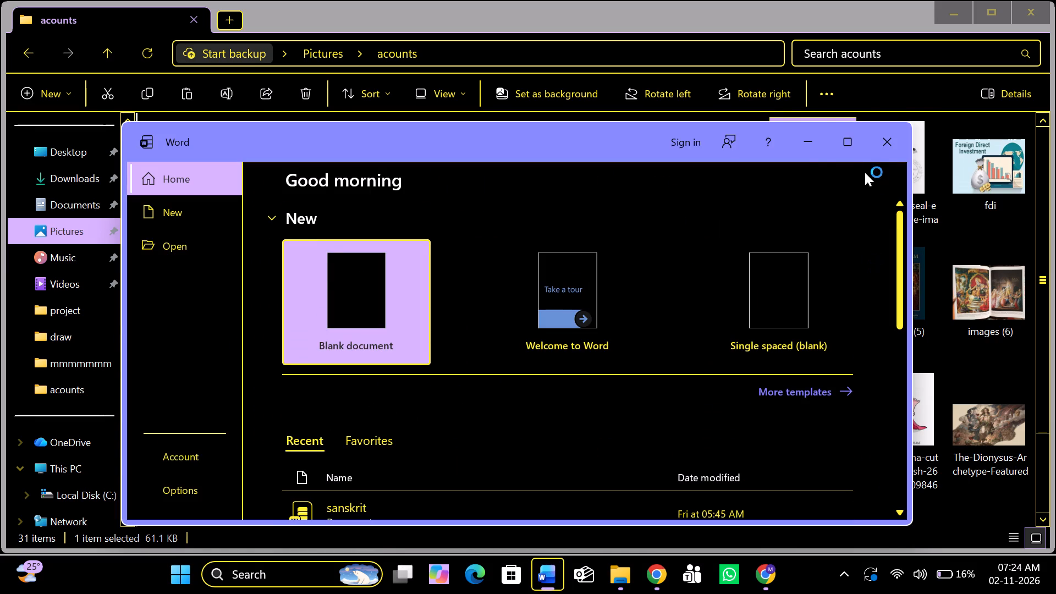
{"action": "left_click", "coordinate": [844, 142]}
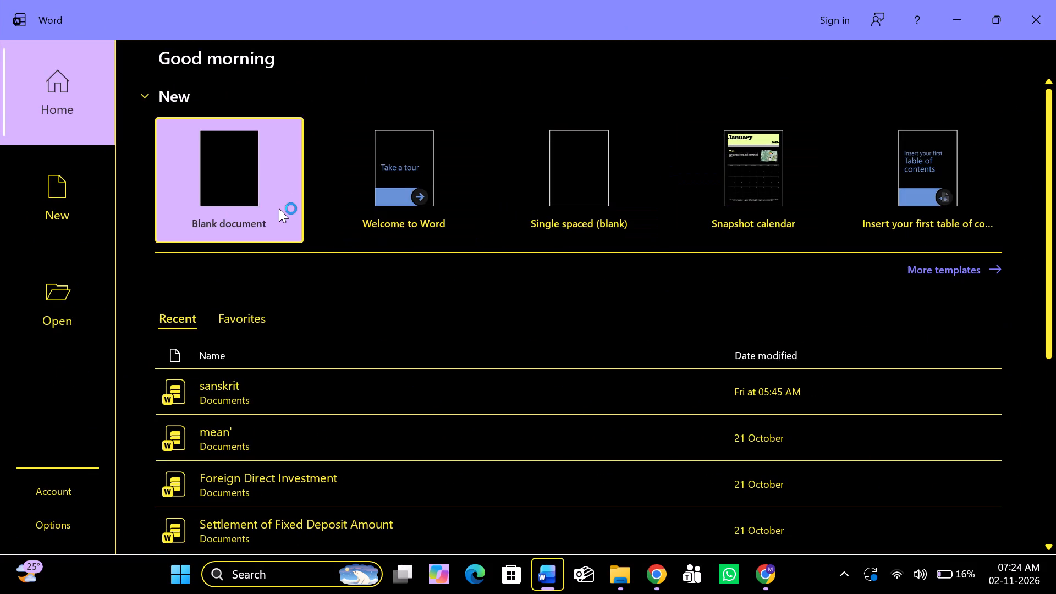
{"action": "left_click", "coordinate": [279, 208]}
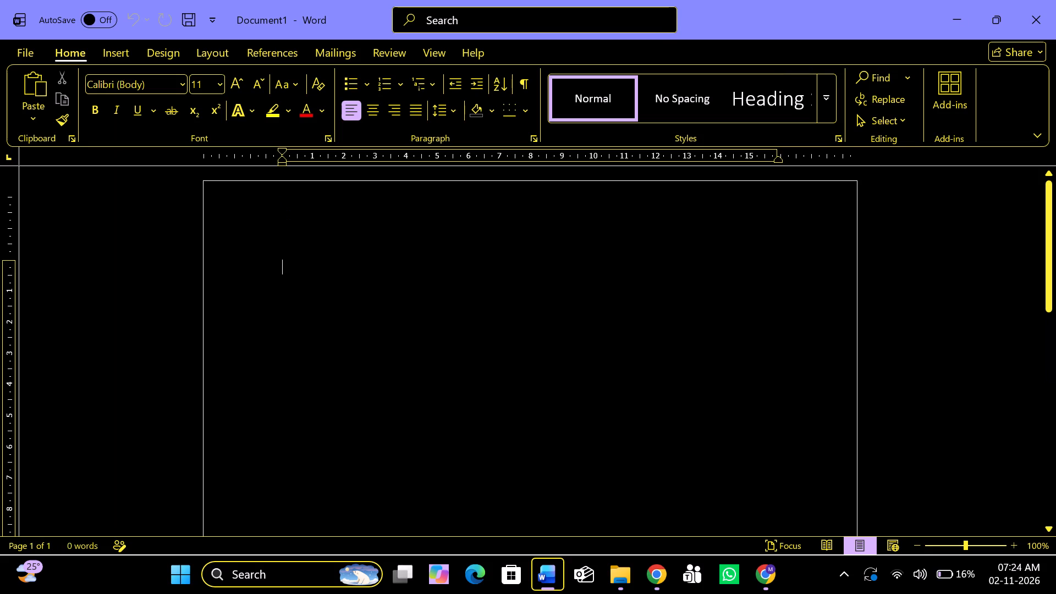
Insert a table with two columns and three rows, and place the cursor in its first cell.
{"action": "left_click", "coordinate": [114, 50]}
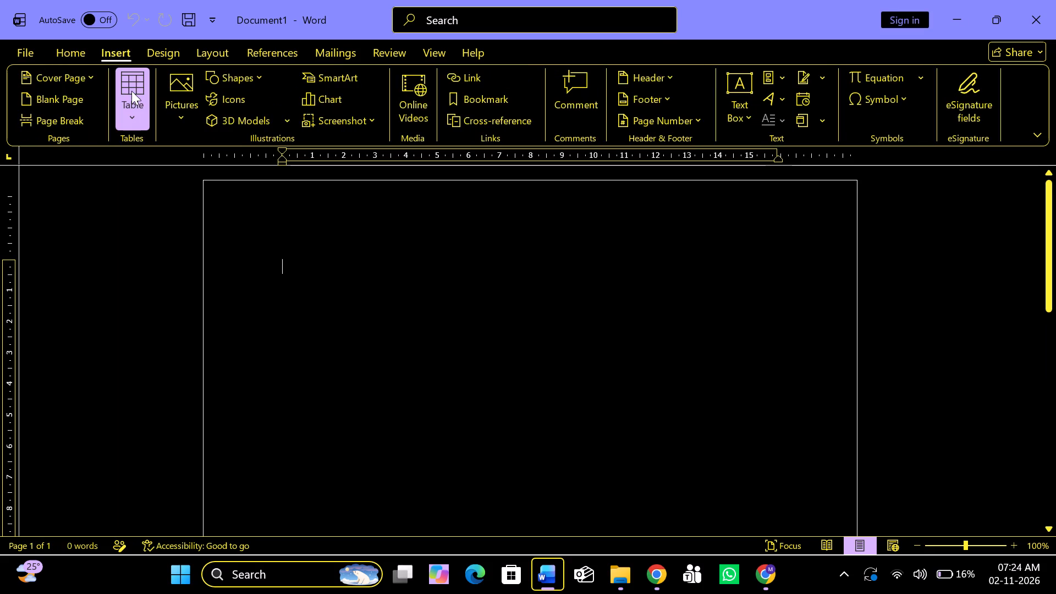
{"action": "left_click", "coordinate": [133, 91]}
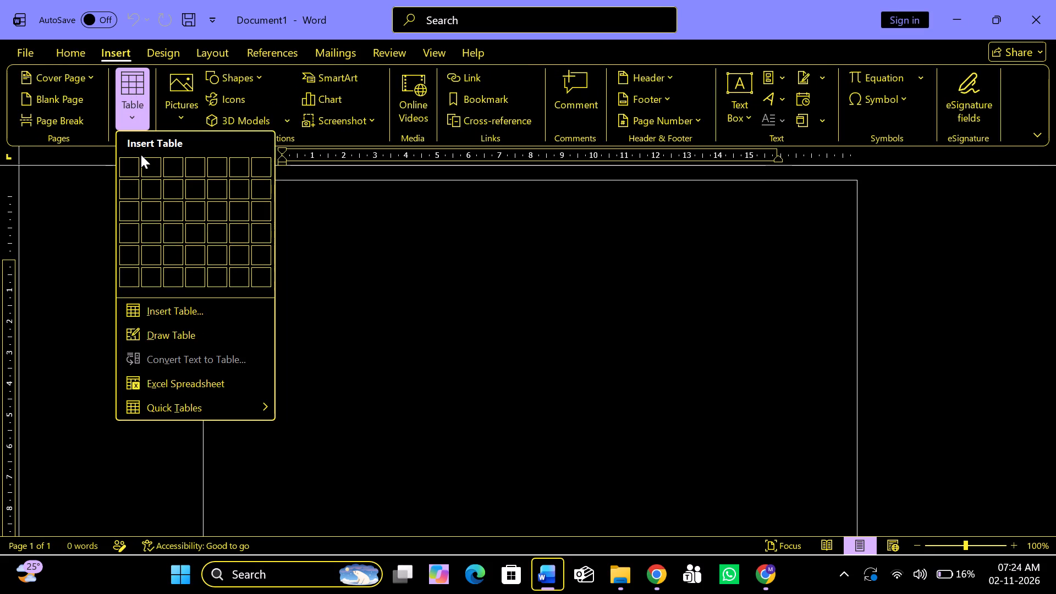
{"action": "left_click", "coordinate": [150, 212]}
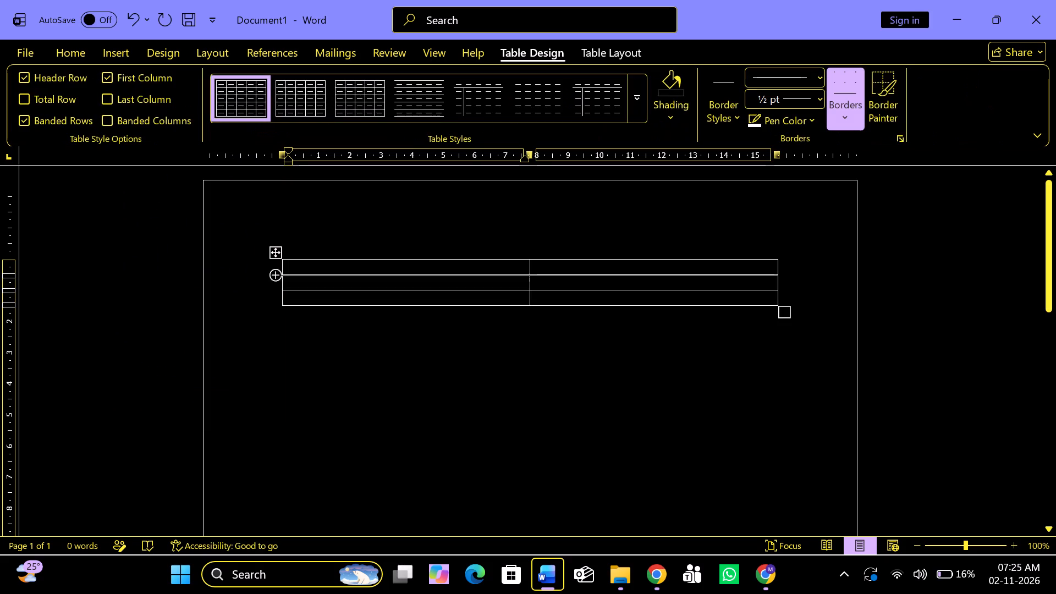
{"action": "left_click", "coordinate": [306, 265]}
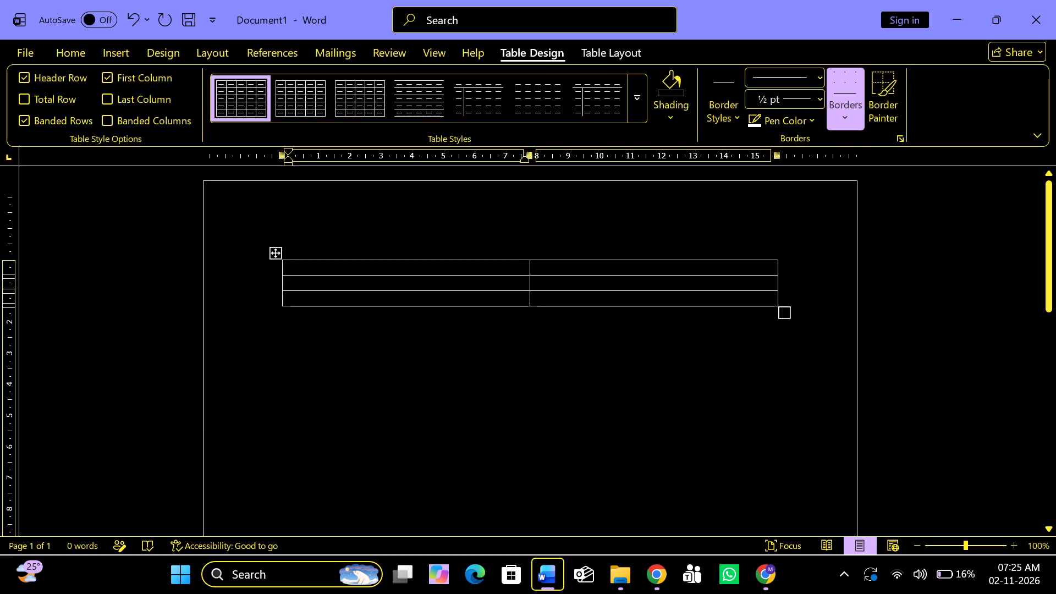
Paste the Articles of Association image into the table's first cell and shrink it to about 5.7 cm high.
{"action": "key", "text": "ctrl+c"}
{"action": "key", "text": "ctrl+v"}
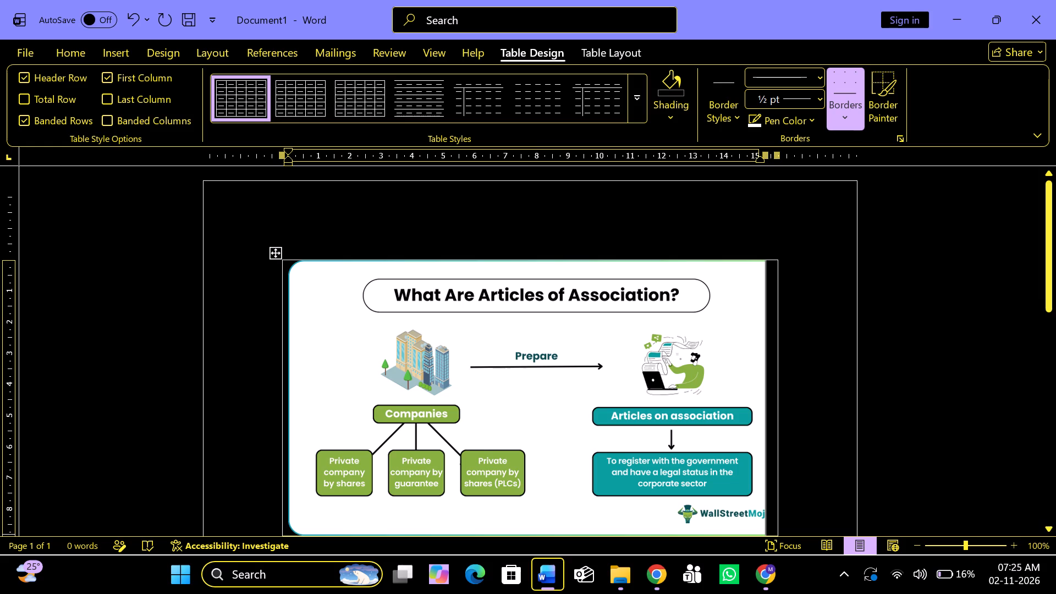
{"action": "left_click", "coordinate": [328, 307]}
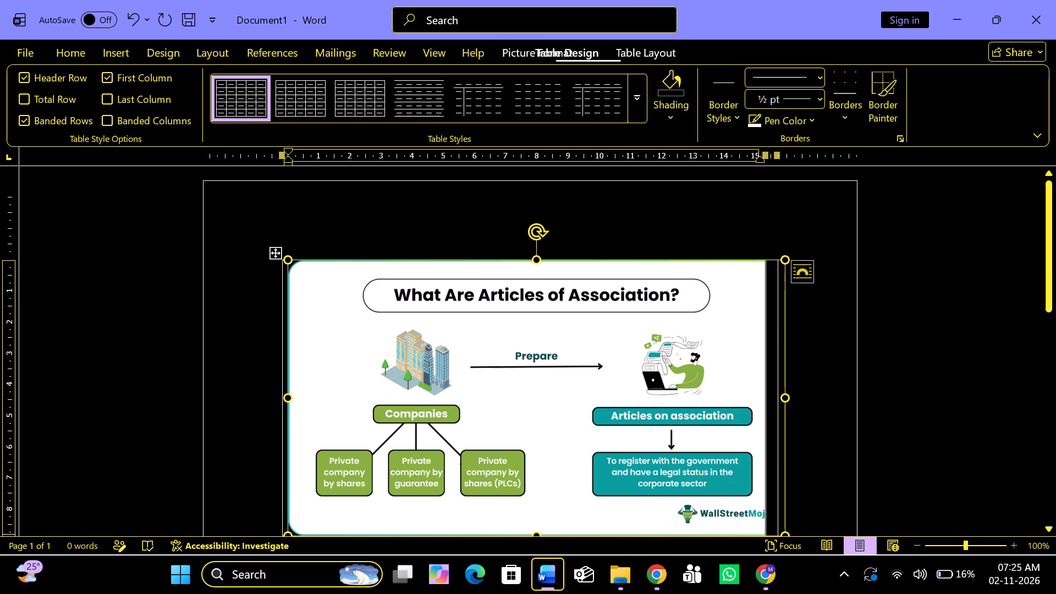
{"action": "left_click_drag", "start_coordinate": [284, 260], "coordinate": [361, 313]}
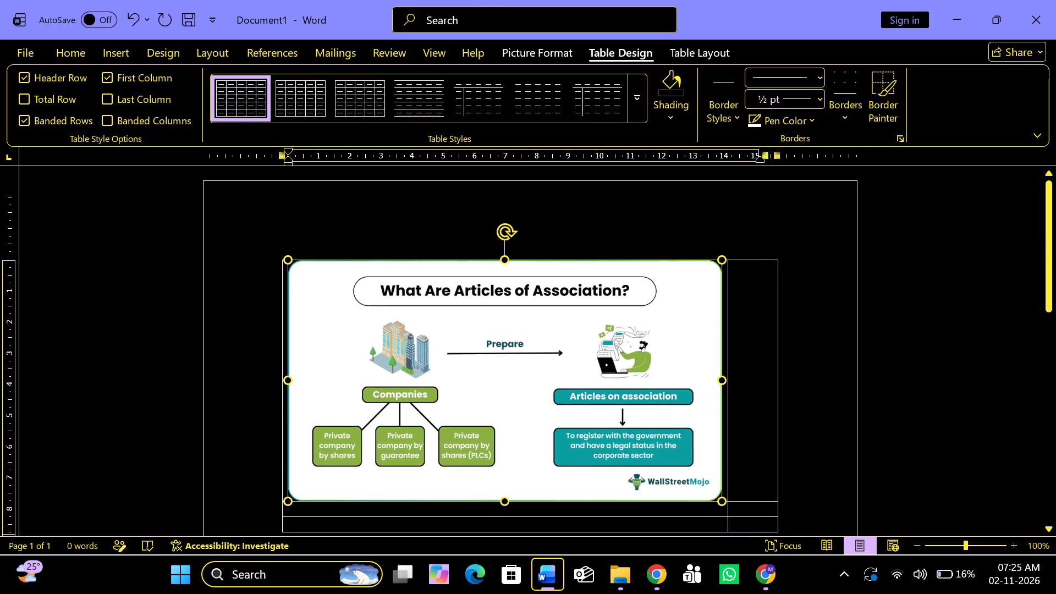
{"action": "left_click_drag", "start_coordinate": [361, 313], "coordinate": [465, 377]}
{"action": "left_click", "coordinate": [520, 368]}
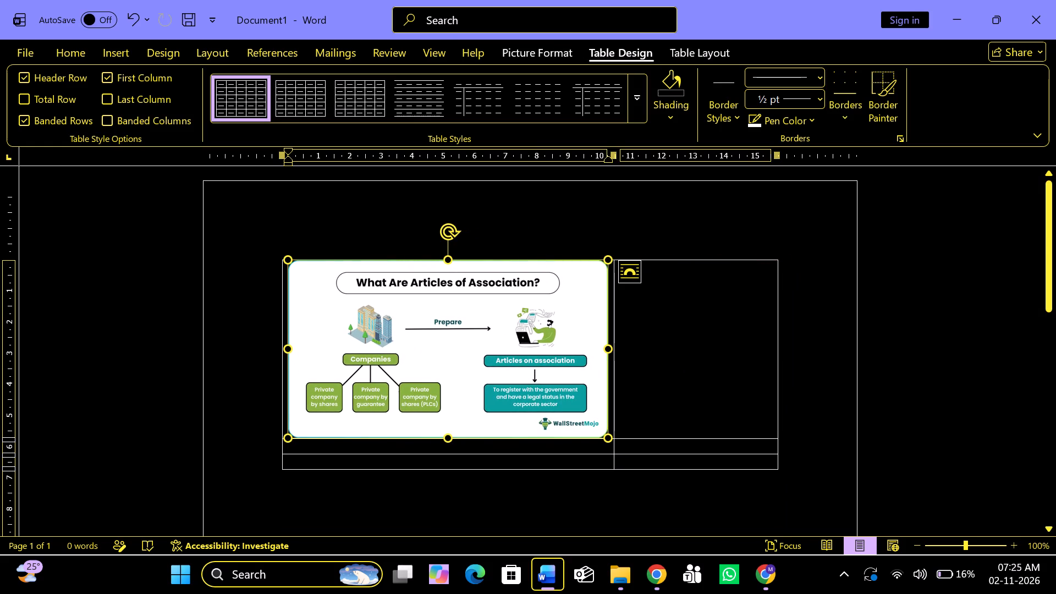
{"action": "triple_click", "coordinate": [520, 368]}
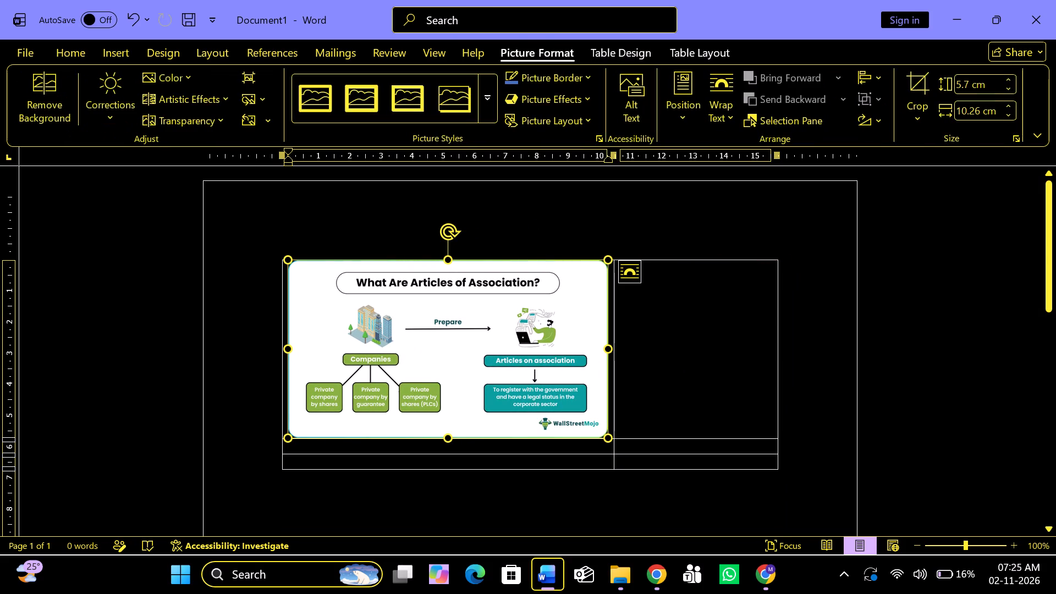
{"action": "left_click_drag", "start_coordinate": [520, 368], "coordinate": [590, 339]}
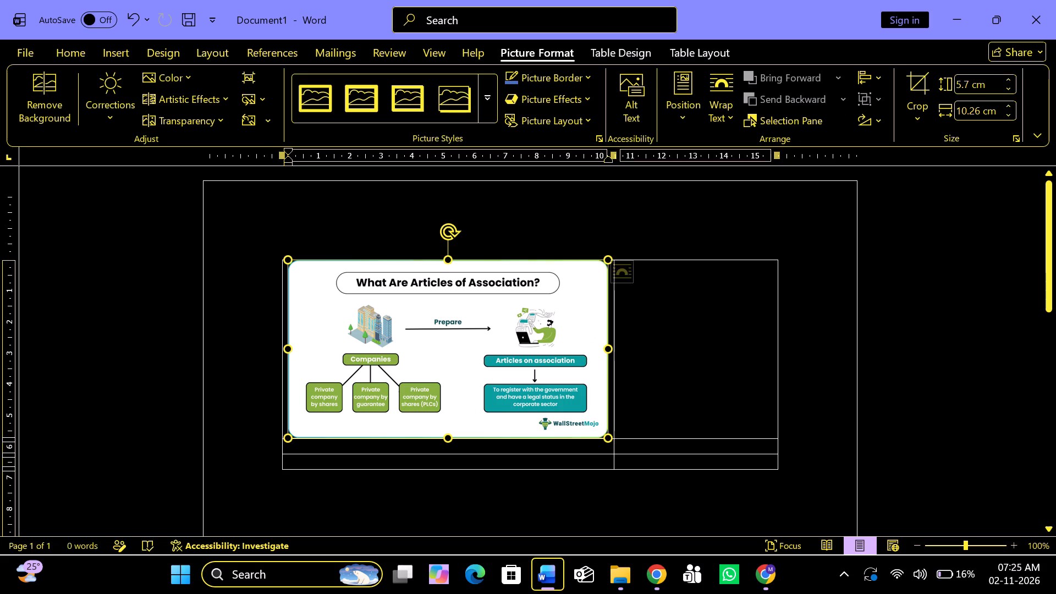
{"action": "left_click_drag", "start_coordinate": [609, 350], "coordinate": [627, 353]}
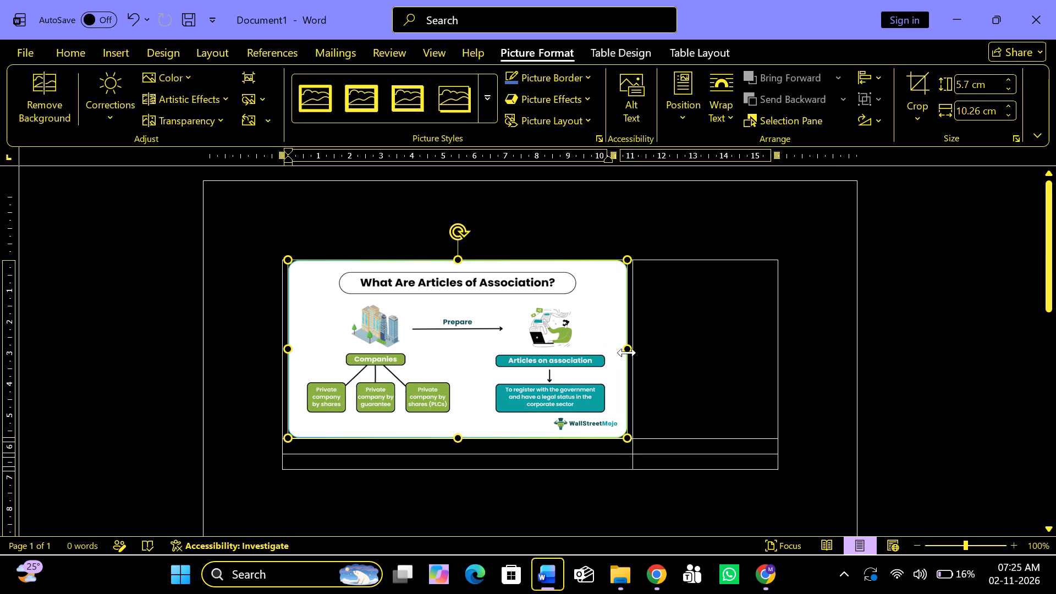
Copy the common-seal-emboss-type-image file from the acounts folder and paste it into the second cell of the Word table's first row.
{"action": "left_click", "coordinate": [711, 338]}
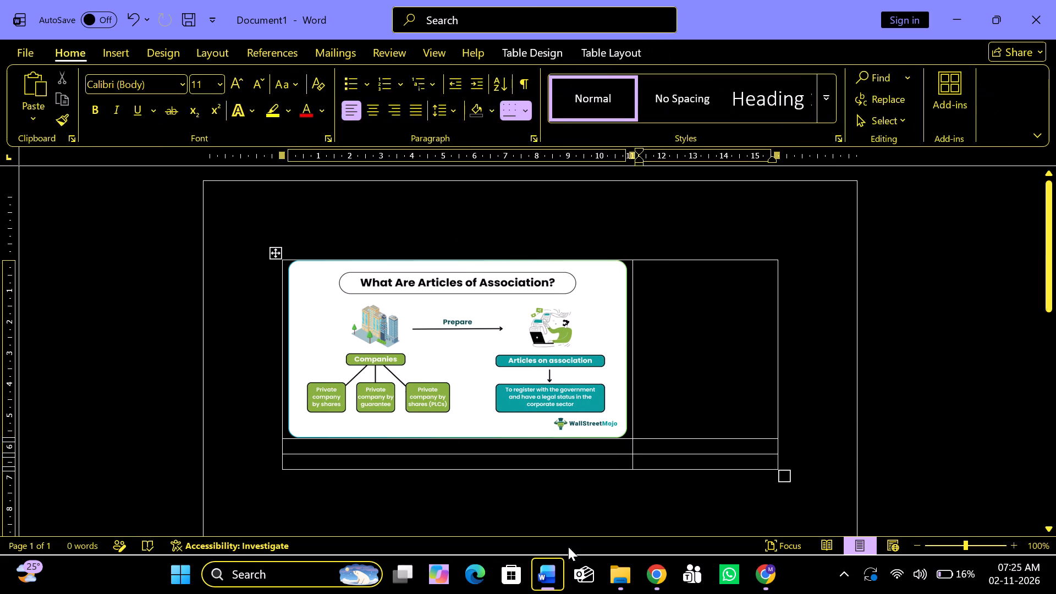
{"action": "left_click", "coordinate": [630, 581]}
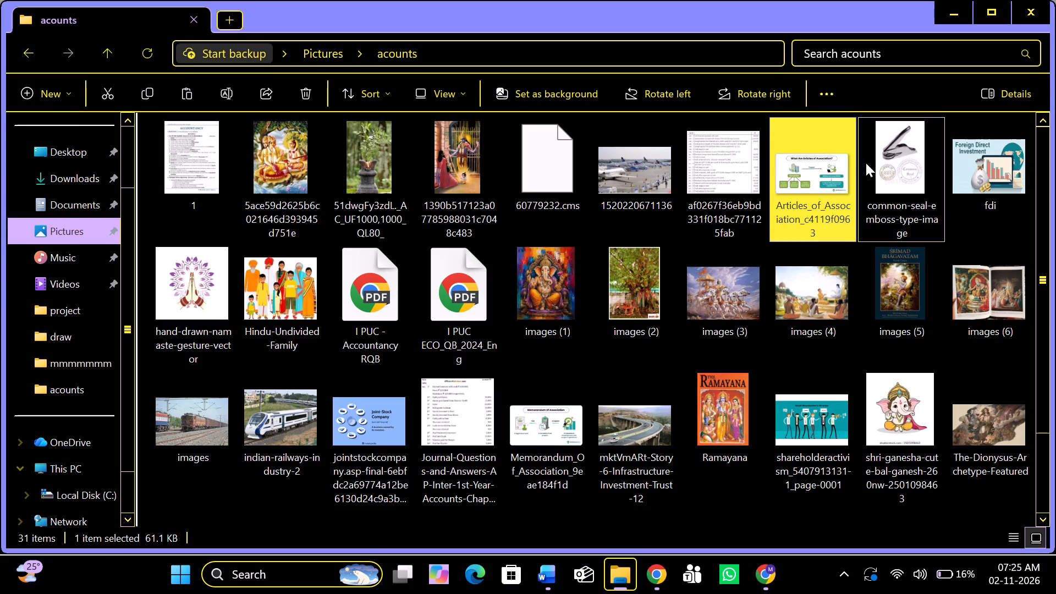
{"action": "left_click", "coordinate": [873, 160]}
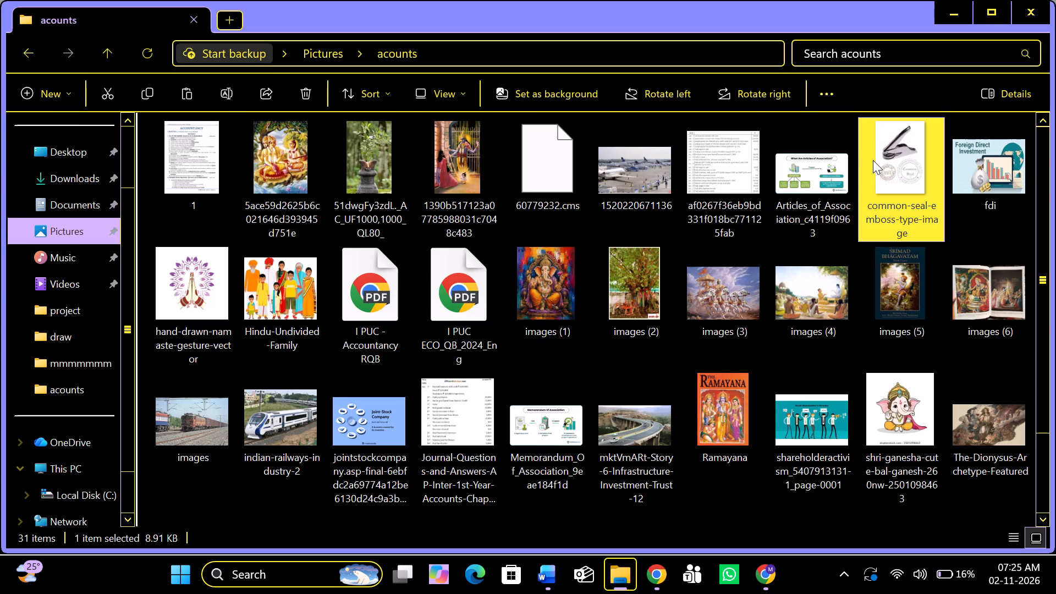
{"action": "key", "text": "ctrl+c"}
{"action": "left_click", "coordinate": [562, 576]}
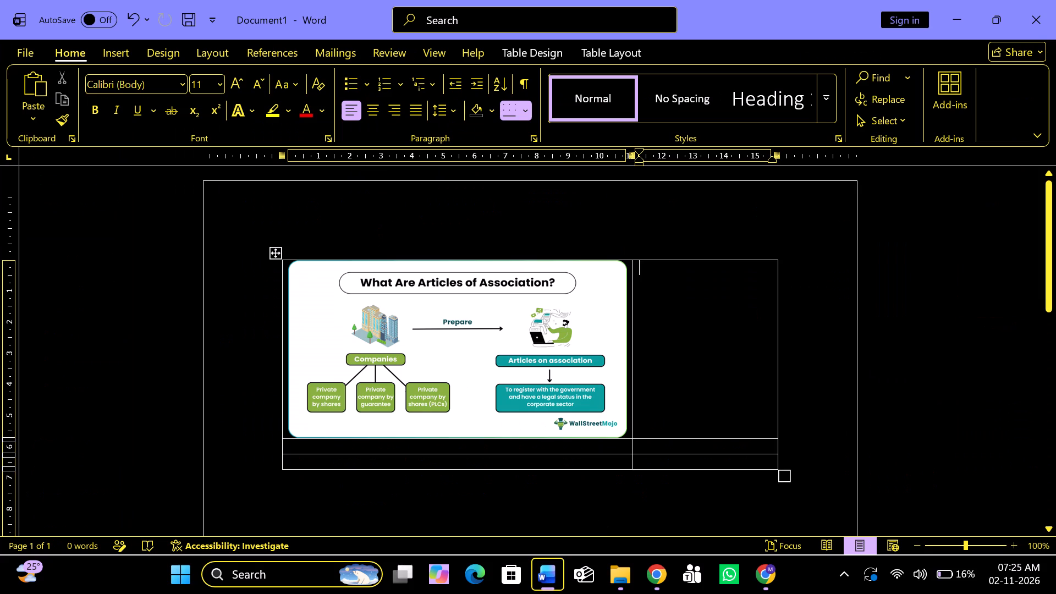
{"action": "key", "text": "ctrl+v"}
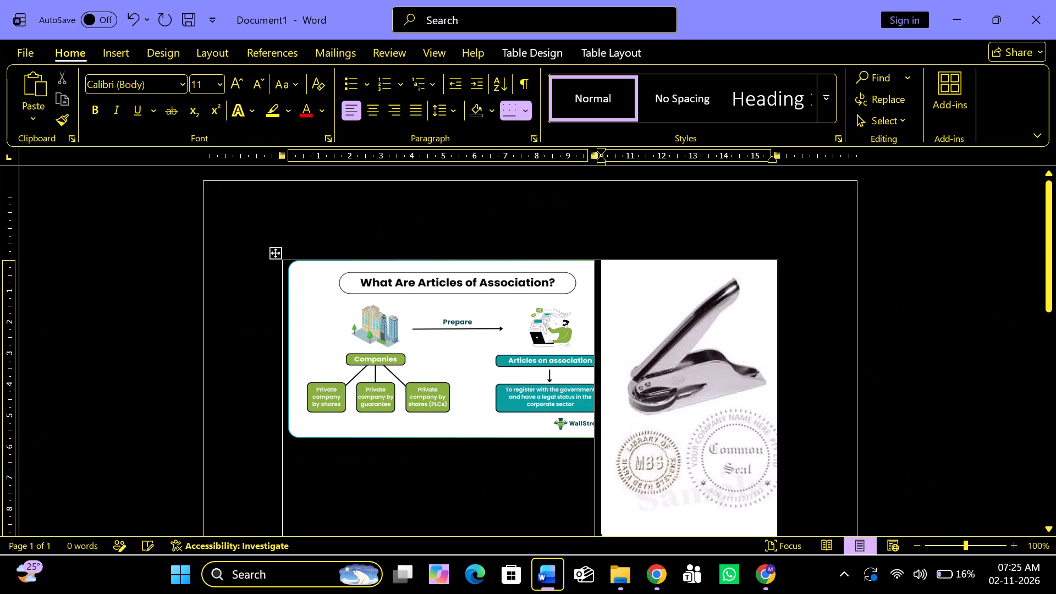
Shrink the common seal image to about 7.18 cm high and 4.72 cm wide.
{"action": "left_click_drag", "start_coordinate": [679, 372], "coordinate": [618, 290]}
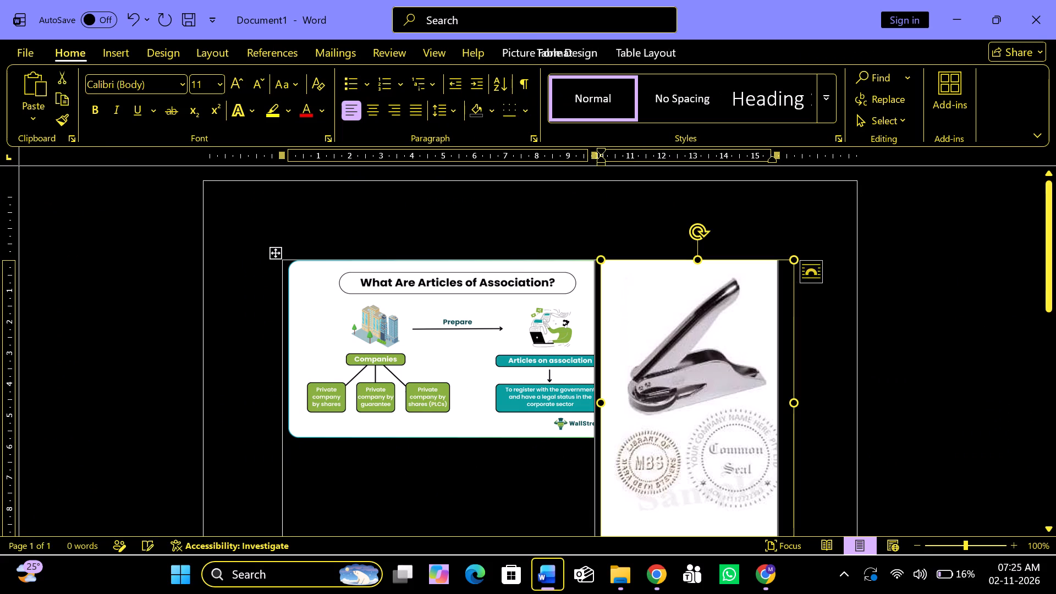
{"action": "left_click", "coordinate": [618, 290]}
{"action": "left_click", "coordinate": [597, 258]}
{"action": "double_click", "coordinate": [597, 258]}
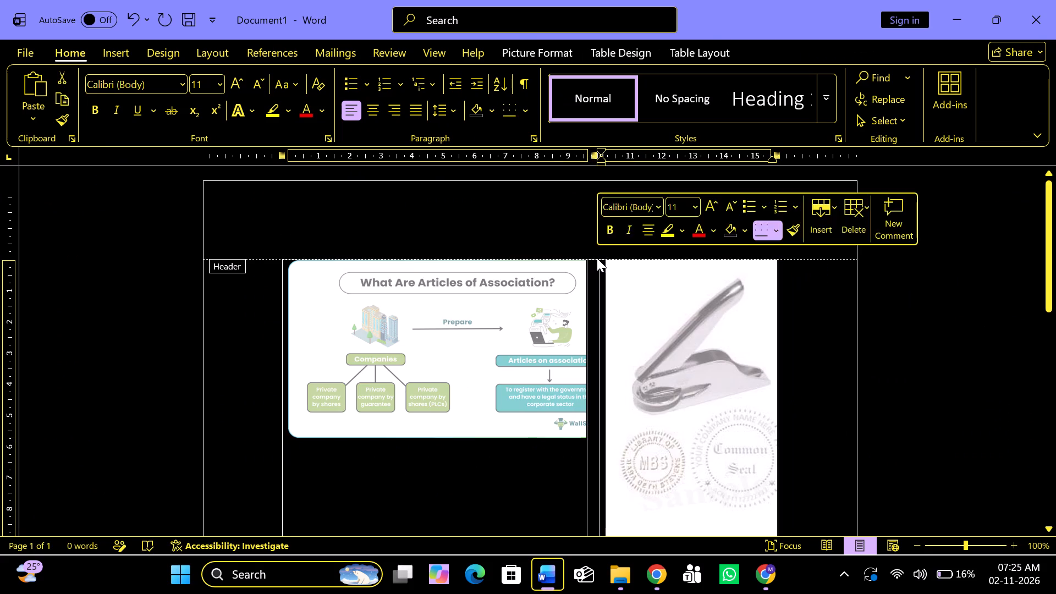
{"action": "left_click_drag", "start_coordinate": [620, 269], "coordinate": [622, 284]}
{"action": "double_click", "coordinate": [622, 284]}
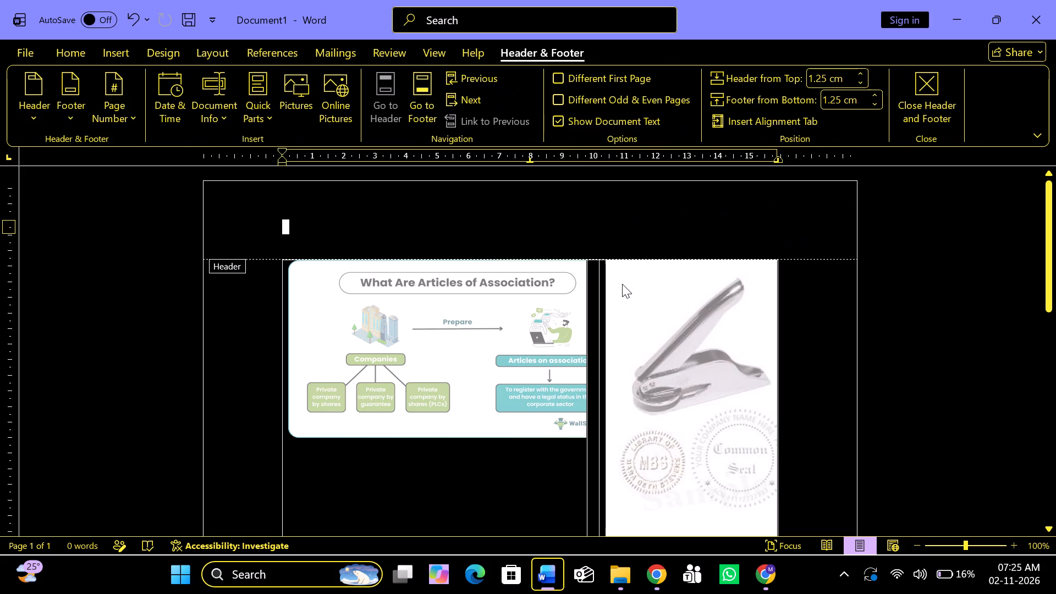
{"action": "left_click_drag", "start_coordinate": [604, 263], "coordinate": [606, 263]}
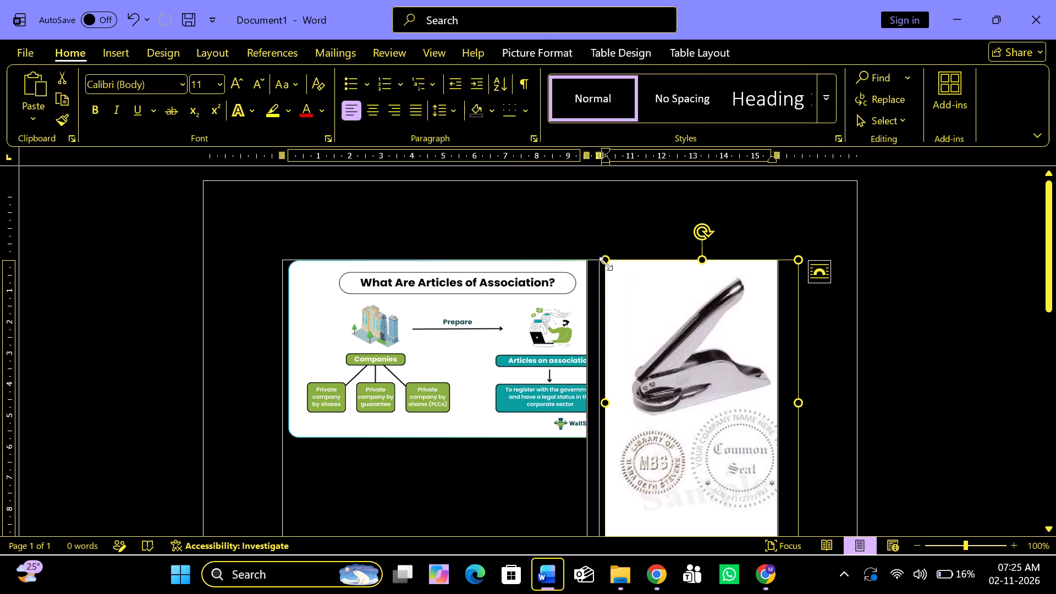
{"action": "left_click_drag", "start_coordinate": [606, 263], "coordinate": [695, 339]}
{"action": "left_click_drag", "start_coordinate": [707, 465], "coordinate": [713, 484]}
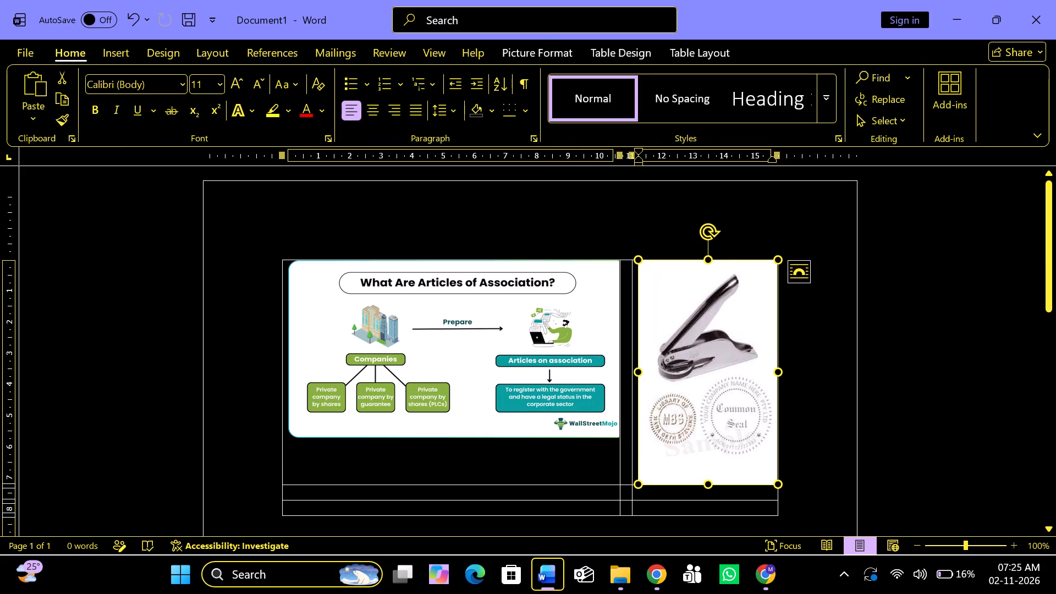
{"action": "left_click_drag", "start_coordinate": [639, 372], "coordinate": [624, 374]}
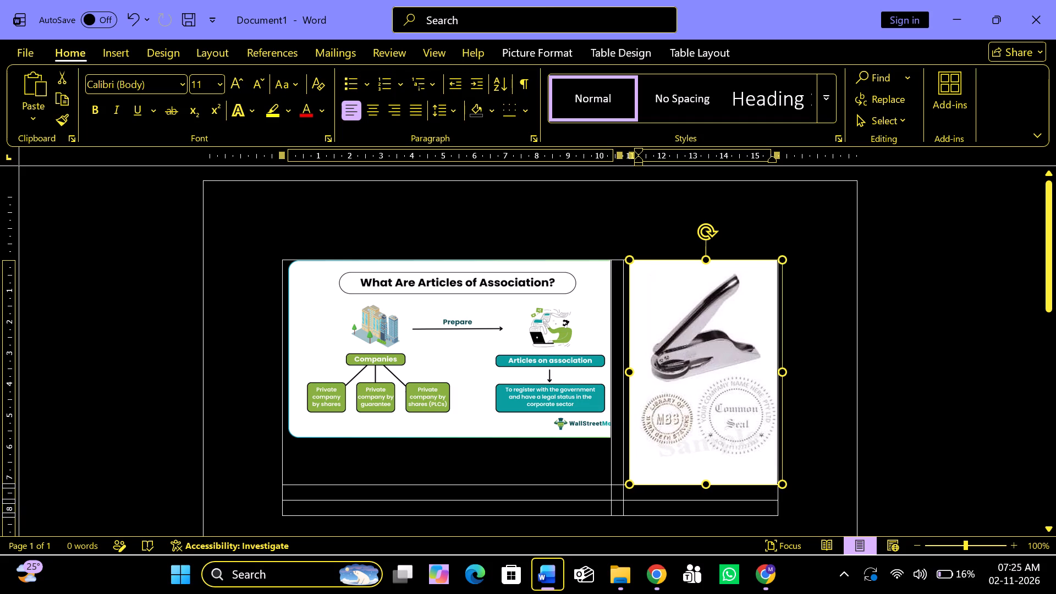
{"action": "left_click_drag", "start_coordinate": [624, 374], "coordinate": [630, 375]}
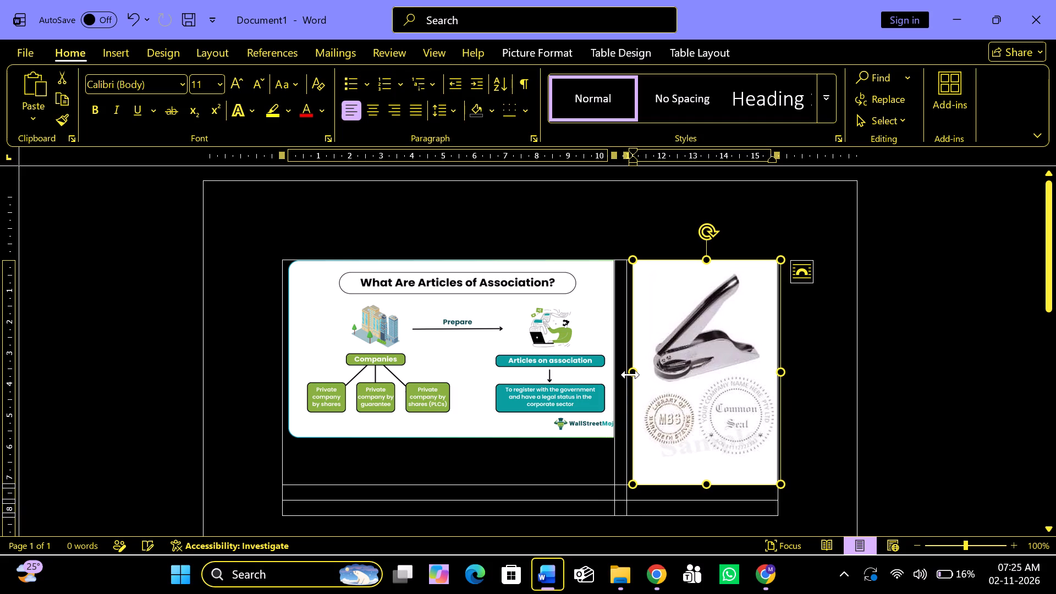
Narrow the Articles of Association image so that both pictures fit fully side by side in the first row.
{"action": "left_click", "coordinate": [573, 376]}
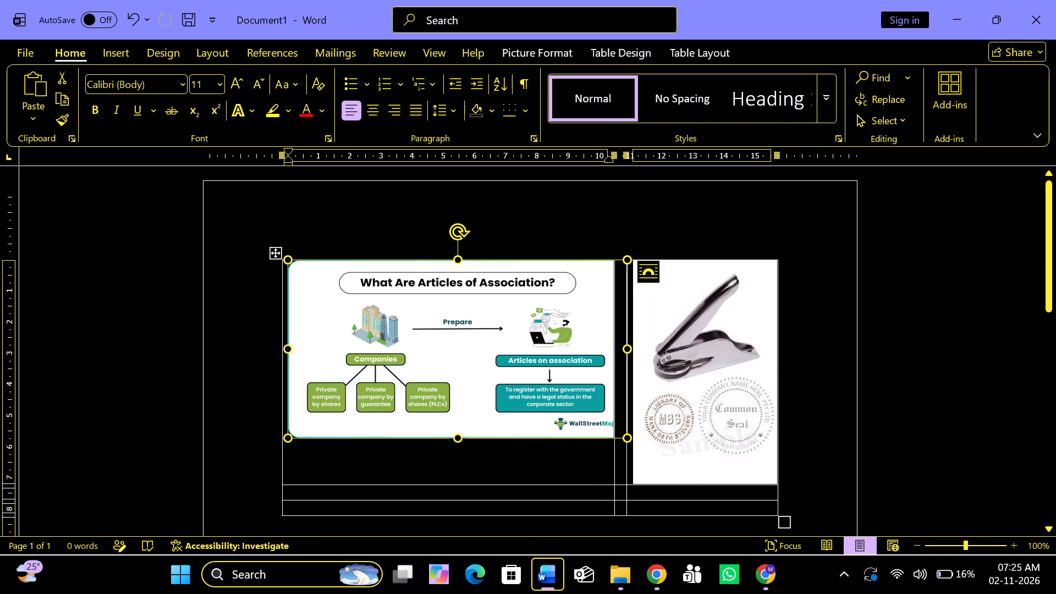
{"action": "left_click_drag", "start_coordinate": [627, 353], "coordinate": [609, 355]}
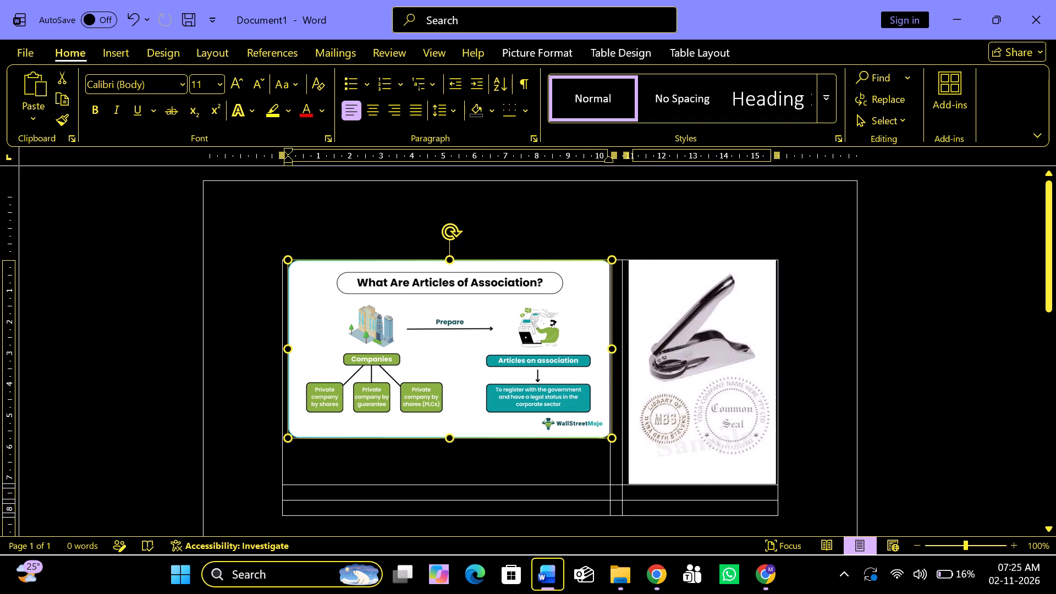
{"action": "left_click_drag", "start_coordinate": [609, 355], "coordinate": [602, 358]}
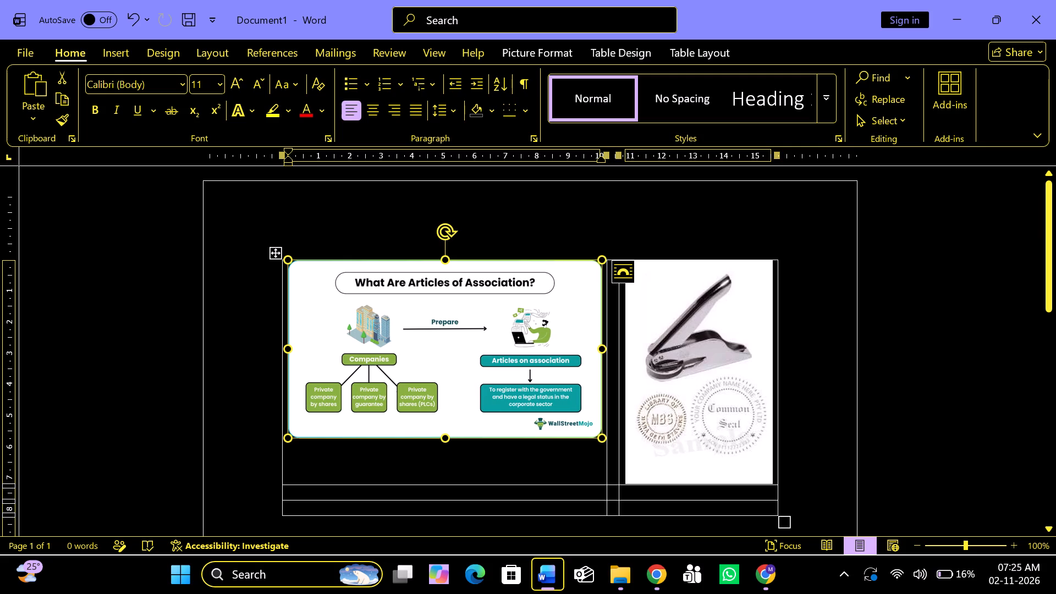
{"action": "double_click", "coordinate": [639, 354]}
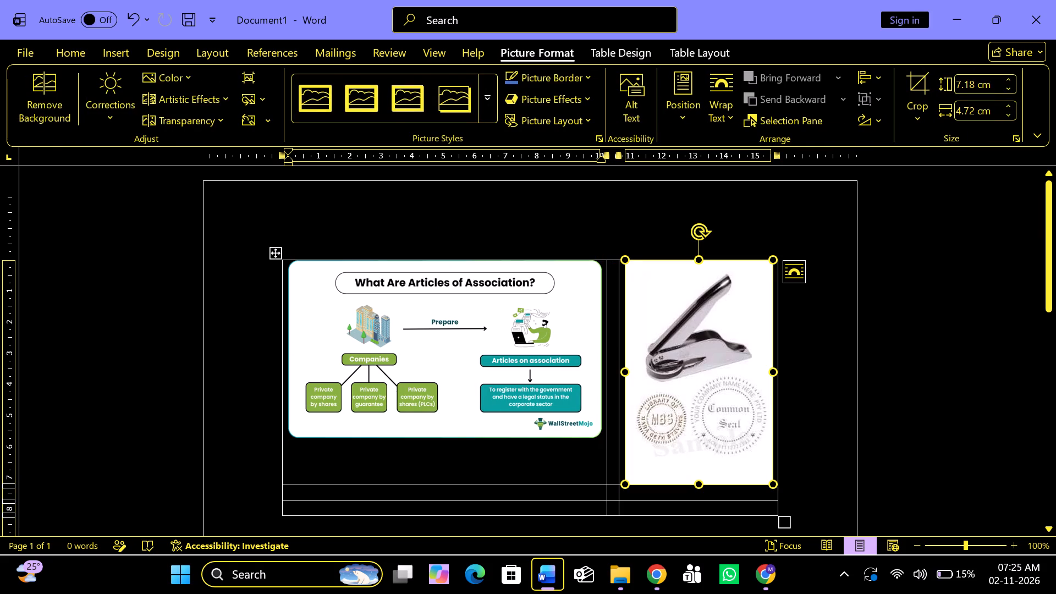
Copy the Hindu-Undivided-Family image from the acounts folder and paste it into the first cell of the Word table's second row.
{"action": "left_click", "coordinate": [515, 496]}
{"action": "left_click", "coordinate": [610, 579]}
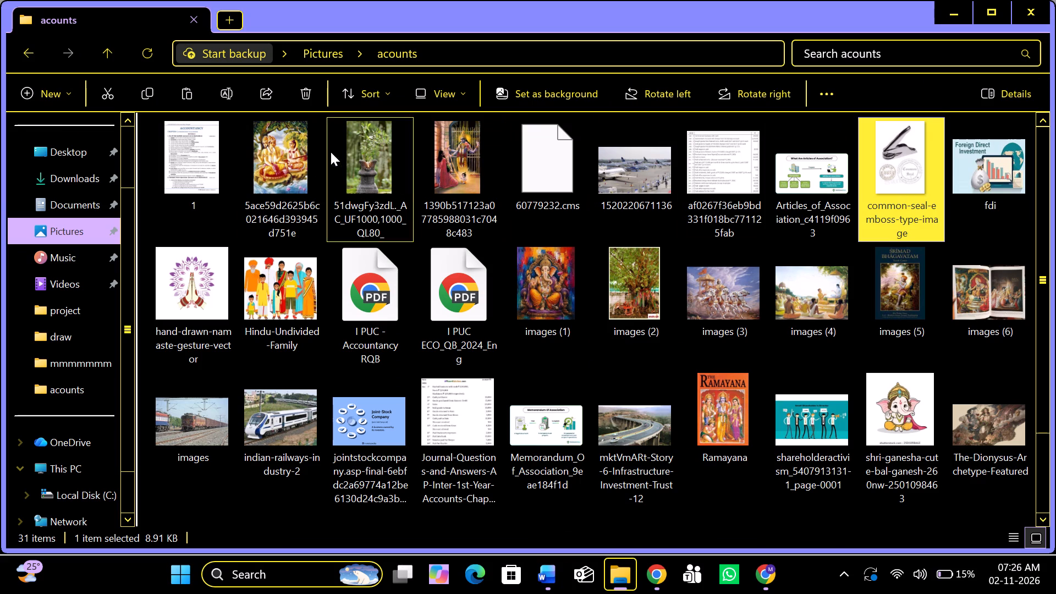
{"action": "left_click", "coordinate": [288, 304]}
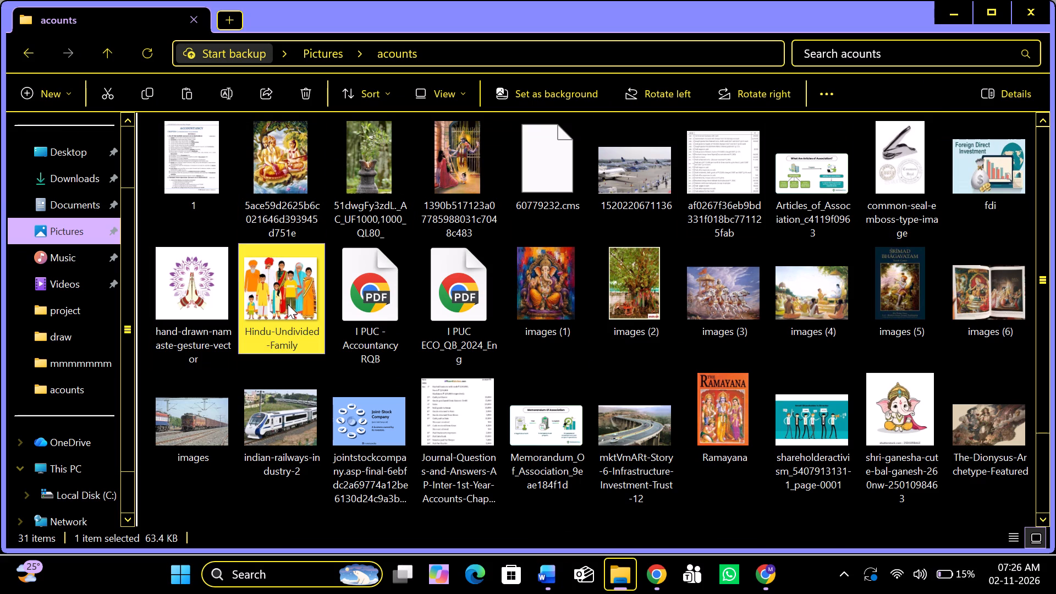
{"action": "key", "text": "ctrl+c"}
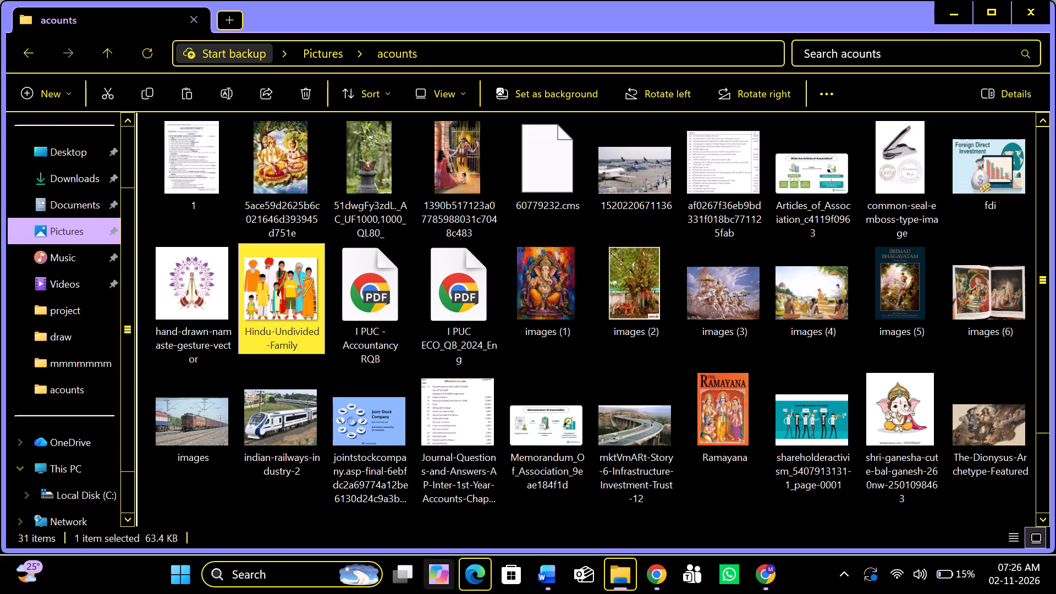
{"action": "left_click", "coordinate": [541, 575]}
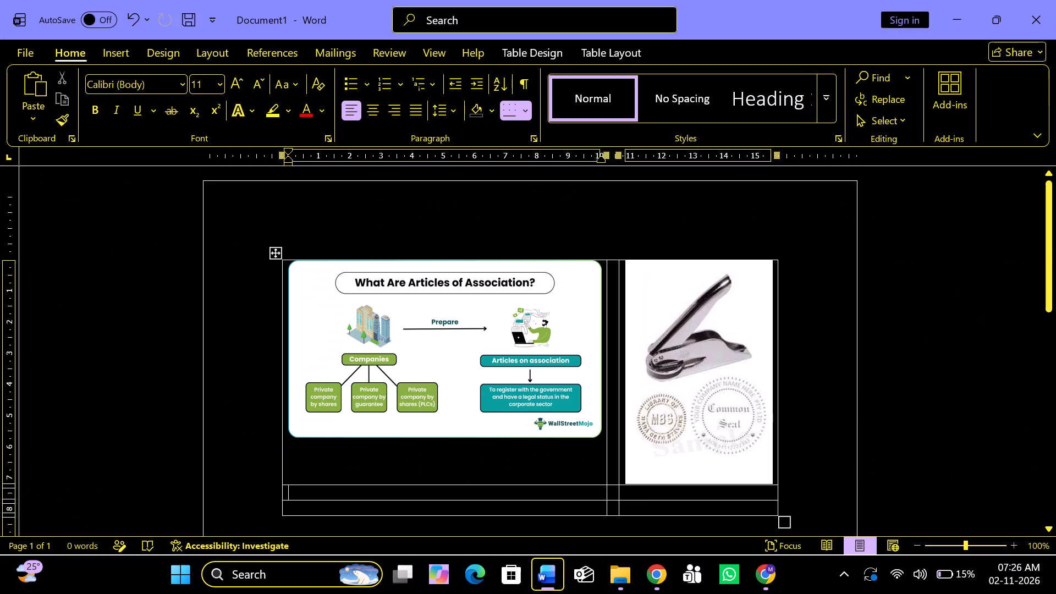
{"action": "key", "text": "ctrl+v"}
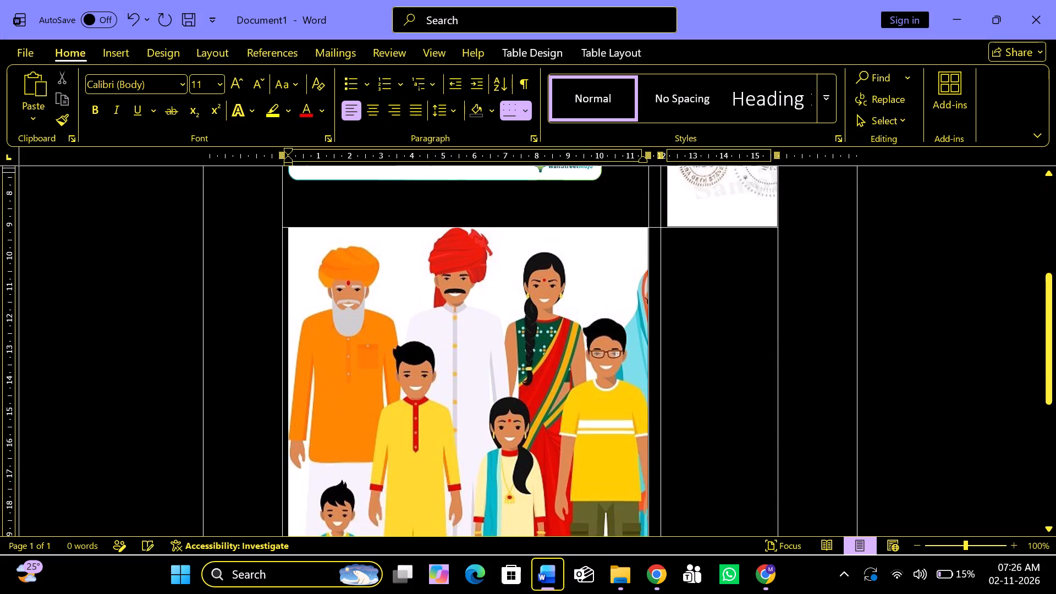
Shrink the Hindu undivided family image proportionally to roughly the width of the Articles of Association image above it.
{"action": "left_click", "coordinate": [449, 358]}
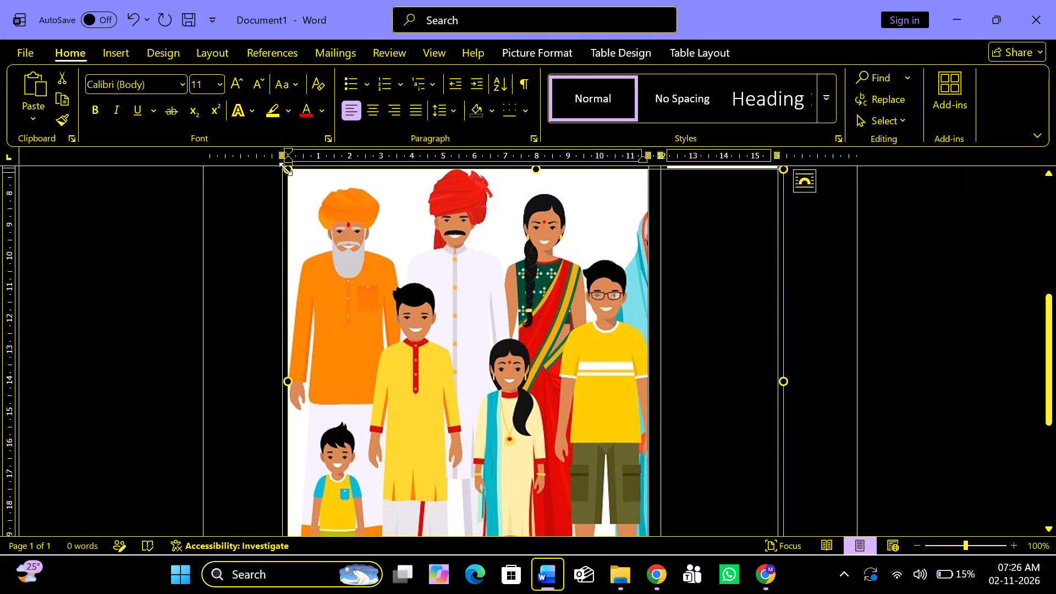
{"action": "left_click_drag", "start_coordinate": [288, 170], "coordinate": [441, 295]}
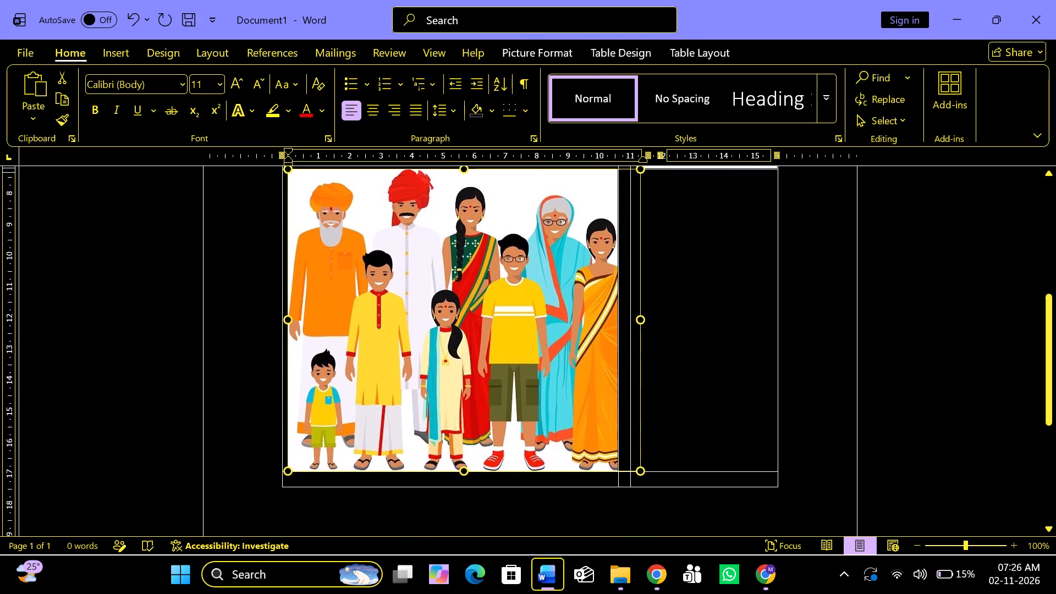
{"action": "left_click_drag", "start_coordinate": [441, 295], "coordinate": [483, 316]}
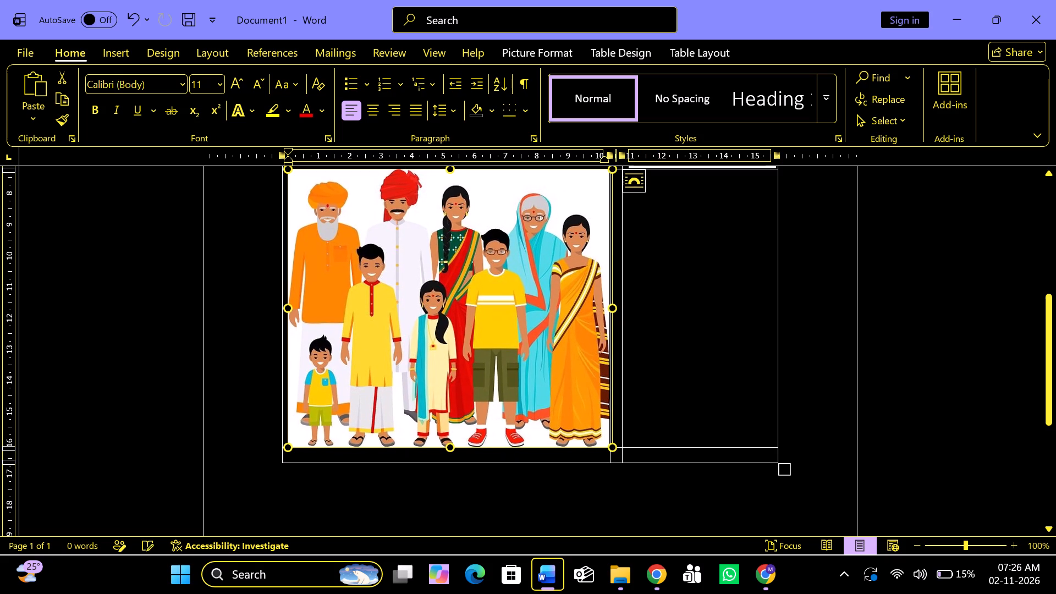
Copy the joint-stock company image from the acounts folder and paste it into the second cell of the Word table's second row.
{"action": "left_click", "coordinate": [661, 315]}
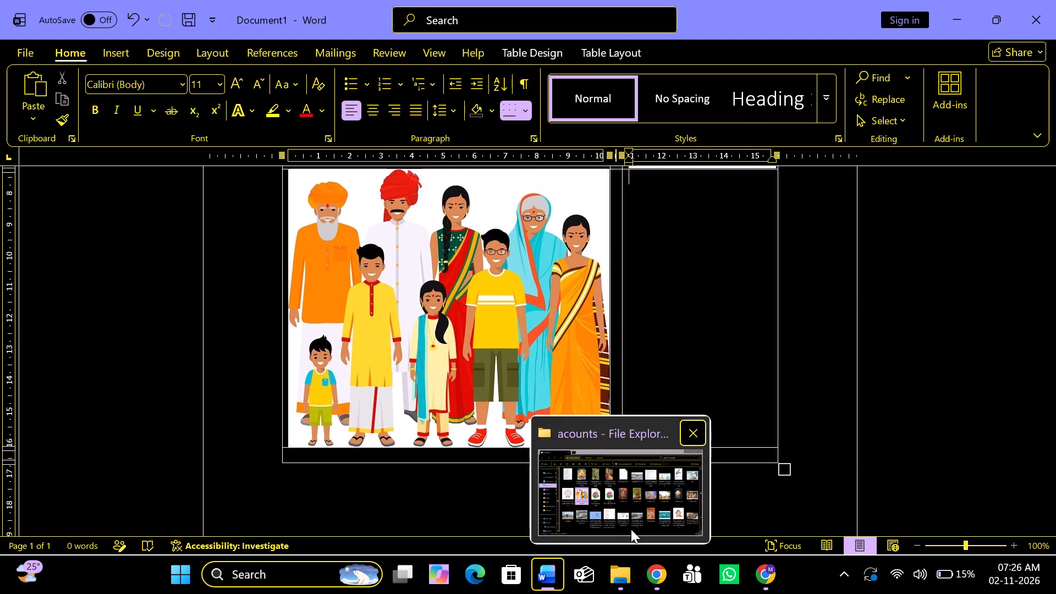
{"action": "left_click", "coordinate": [631, 529]}
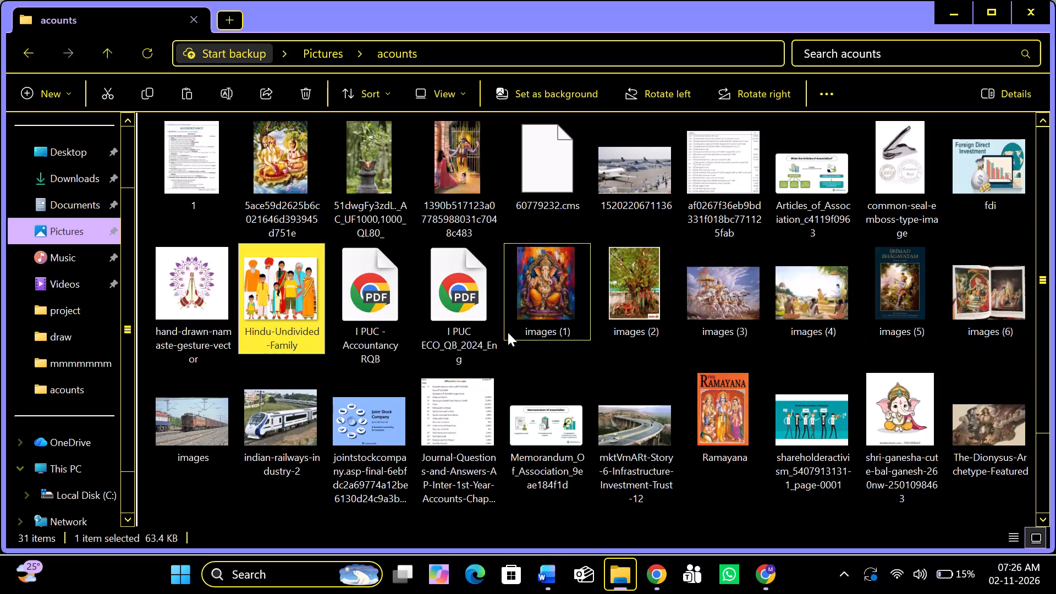
{"action": "left_click", "coordinate": [393, 436]}
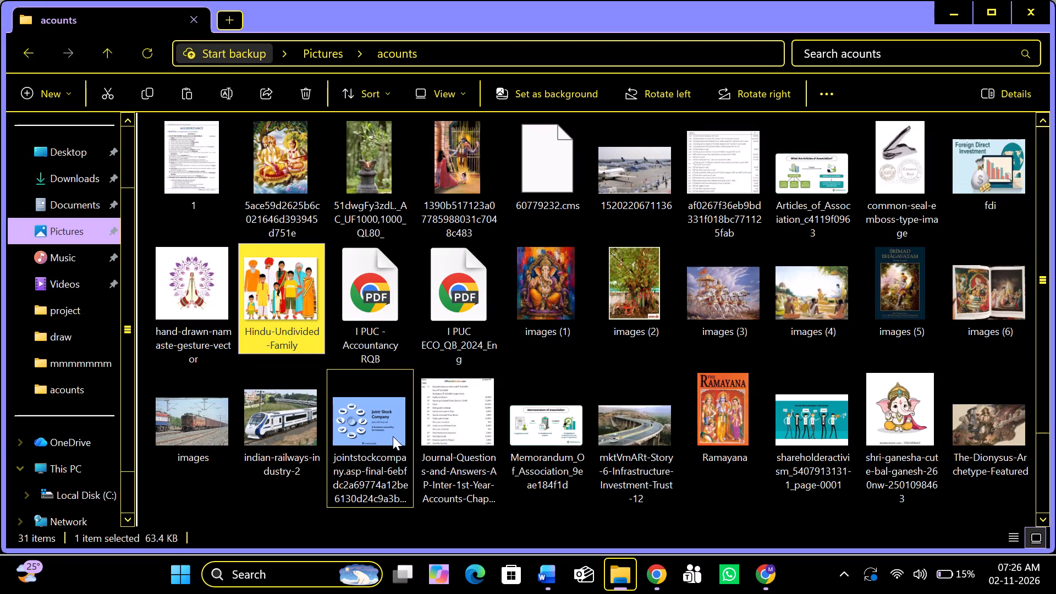
{"action": "key", "text": "ctrl+c"}
{"action": "left_click", "coordinate": [659, 585]}
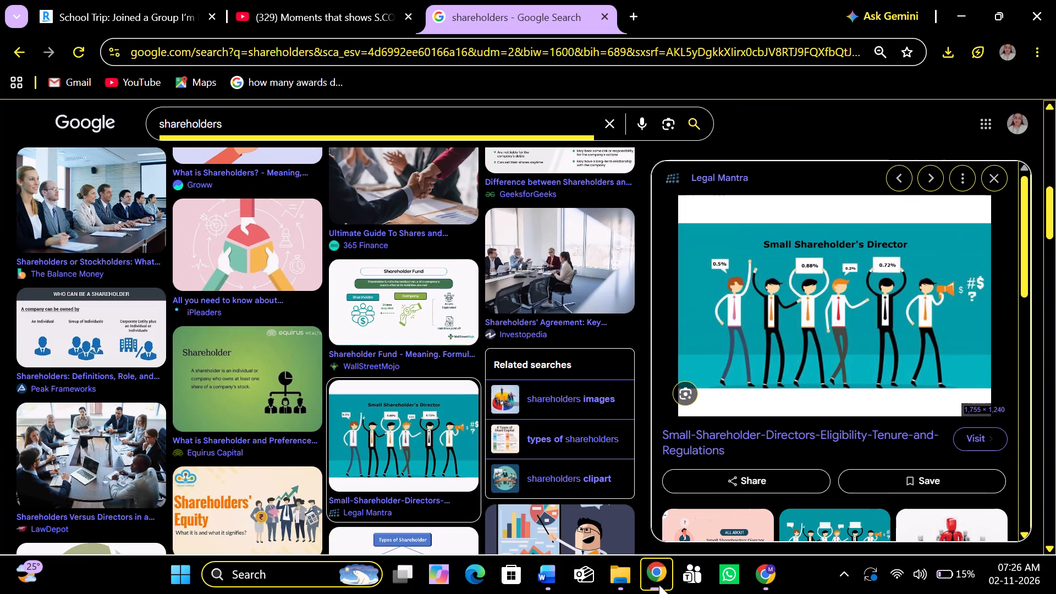
{"action": "left_click", "coordinate": [551, 569]}
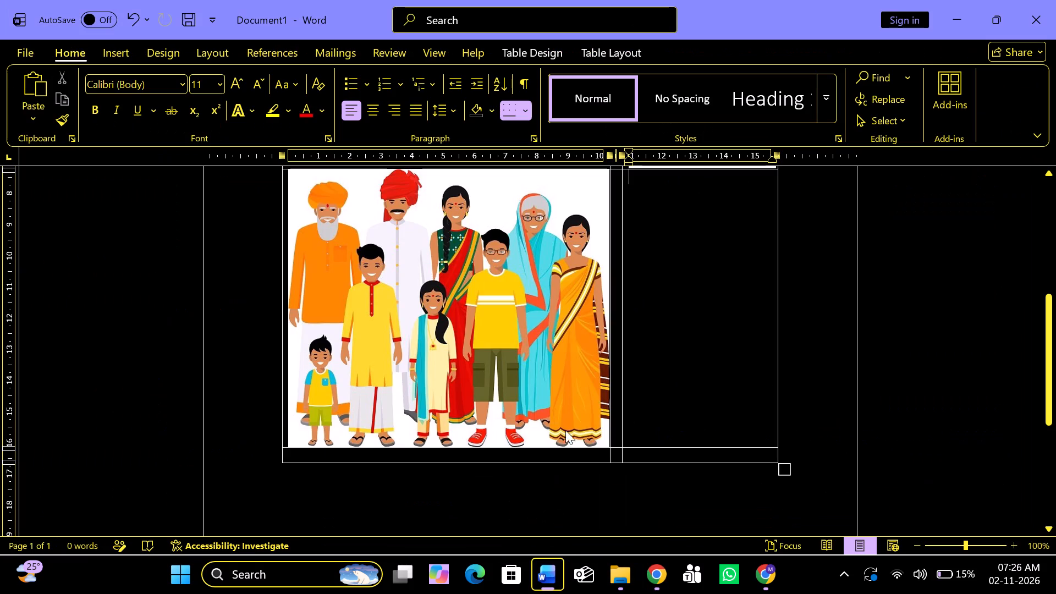
{"action": "left_click", "coordinate": [727, 345]}
{"action": "key", "text": "ctrl+v"}
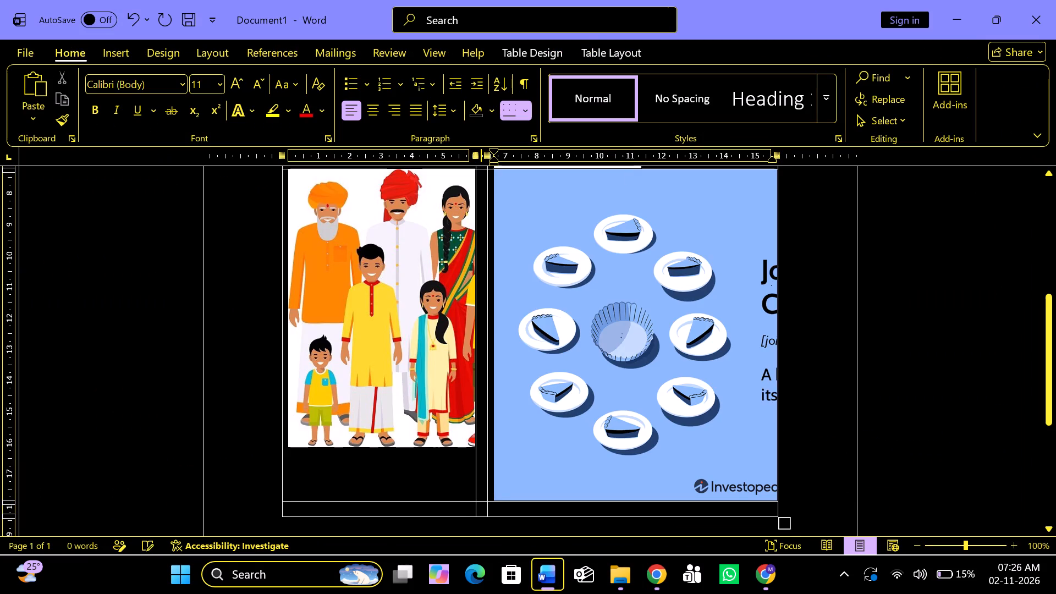
Shrink the joint-stock company image to about 3.73 cm high and 5.59 cm wide, flipping it both horizontally and vertically.
{"action": "left_click", "coordinate": [525, 210]}
{"action": "left_click_drag", "start_coordinate": [494, 169], "coordinate": [502, 172]}
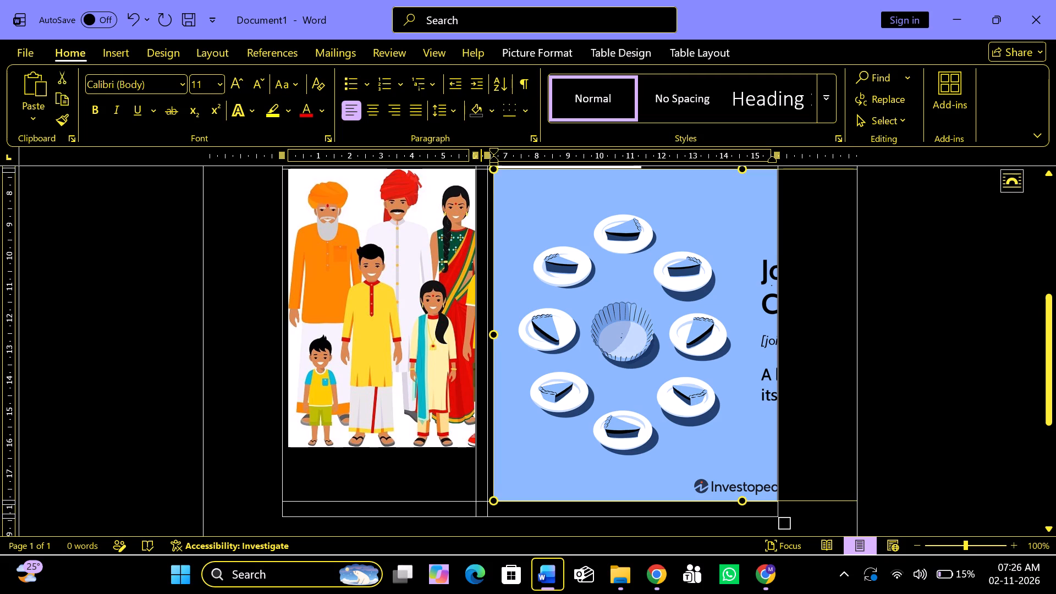
{"action": "left_click_drag", "start_coordinate": [502, 172], "coordinate": [763, 338]}
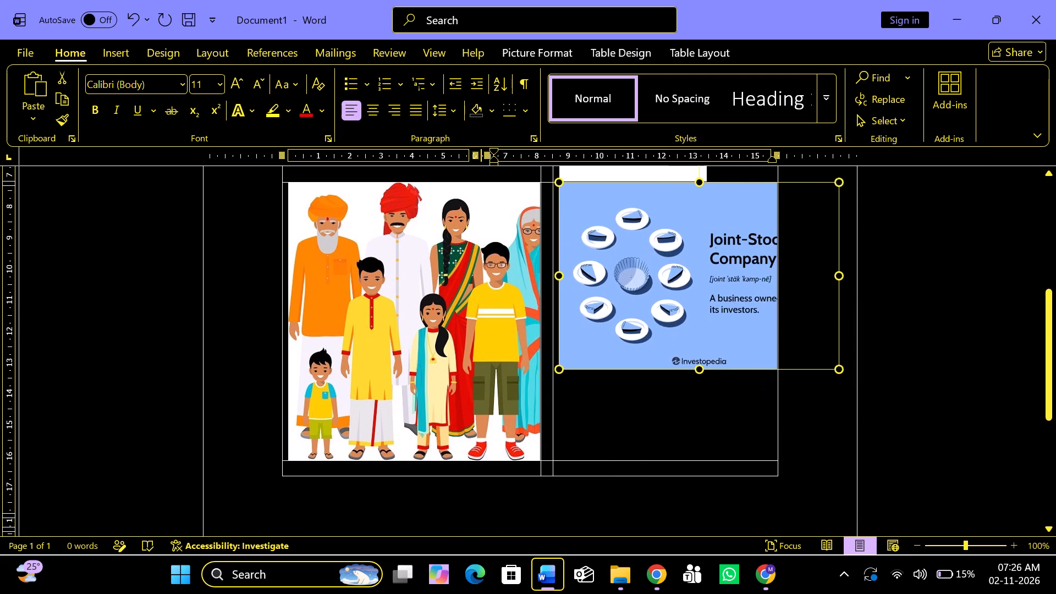
{"action": "left_click_drag", "start_coordinate": [763, 338], "coordinate": [879, 393]}
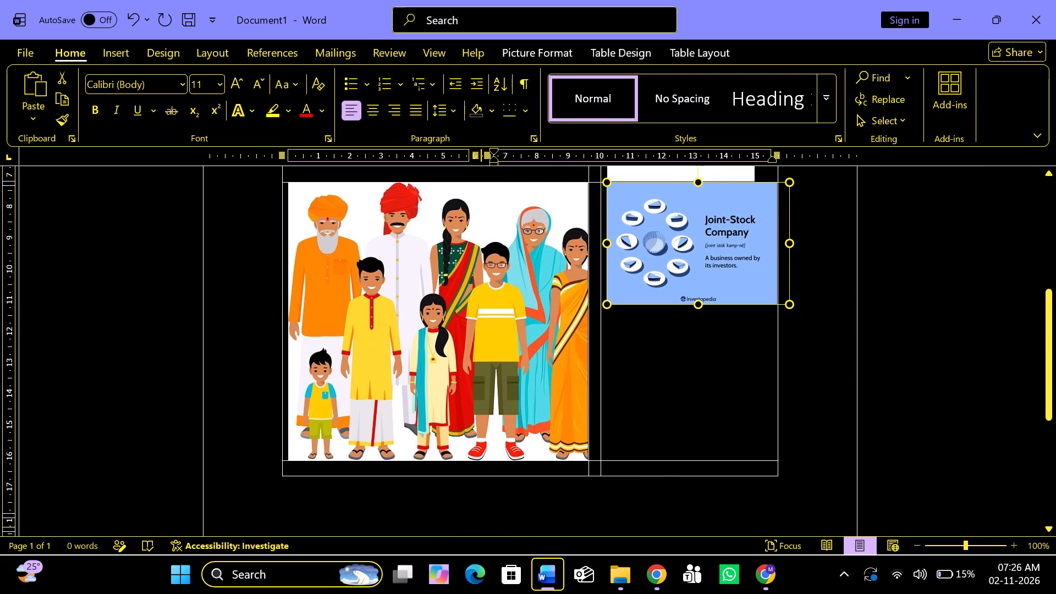
{"action": "left_click_drag", "start_coordinate": [879, 393], "coordinate": [1055, 399]}
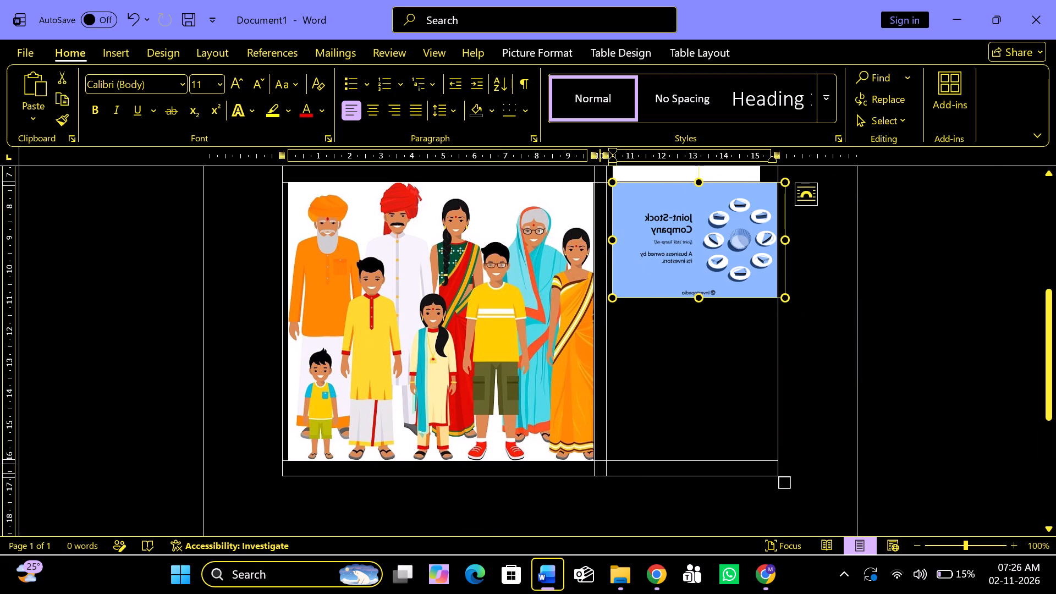
{"action": "left_click", "coordinate": [680, 242]}
{"action": "left_click", "coordinate": [691, 242]}
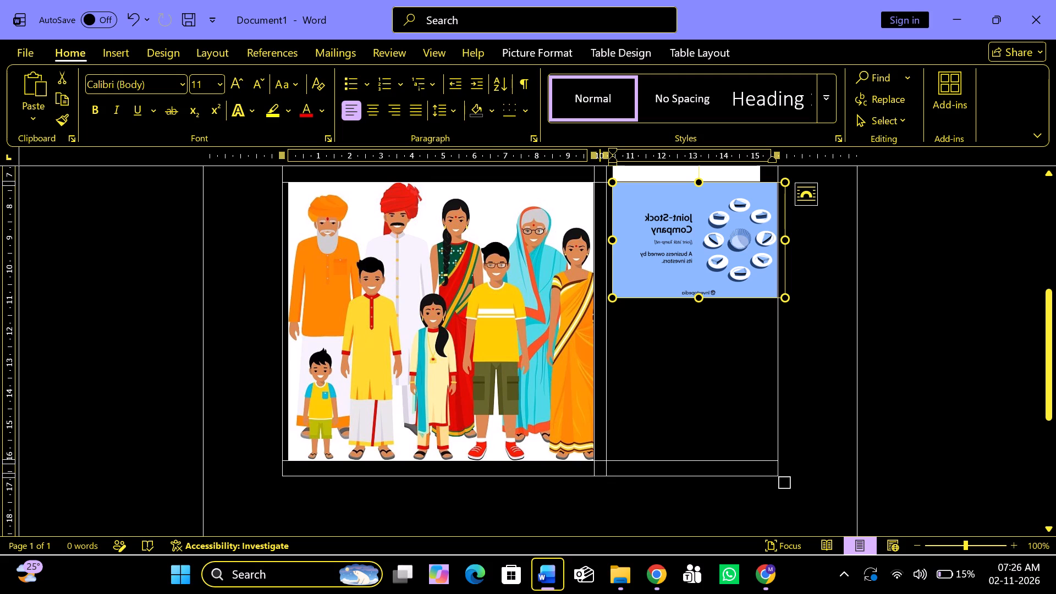
{"action": "double_click", "coordinate": [691, 242]}
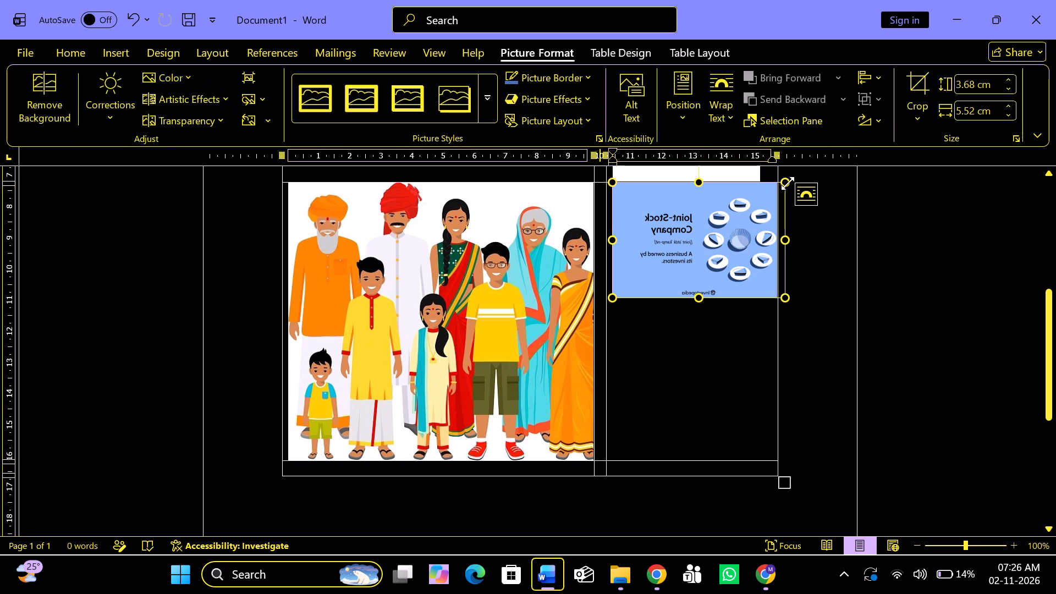
{"action": "left_click_drag", "start_coordinate": [782, 184], "coordinate": [687, 395]}
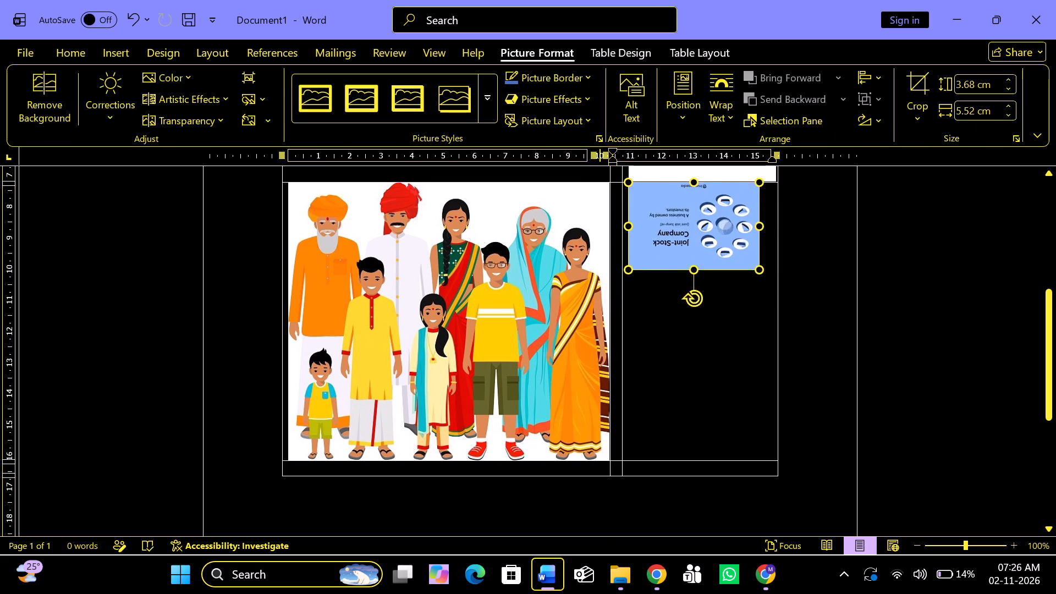
{"action": "left_click_drag", "start_coordinate": [687, 395], "coordinate": [683, 414]}
Rotate the joint-stock company image to a nearly vertical orientation with its text reading downwards.
{"action": "left_click", "coordinate": [699, 324]}
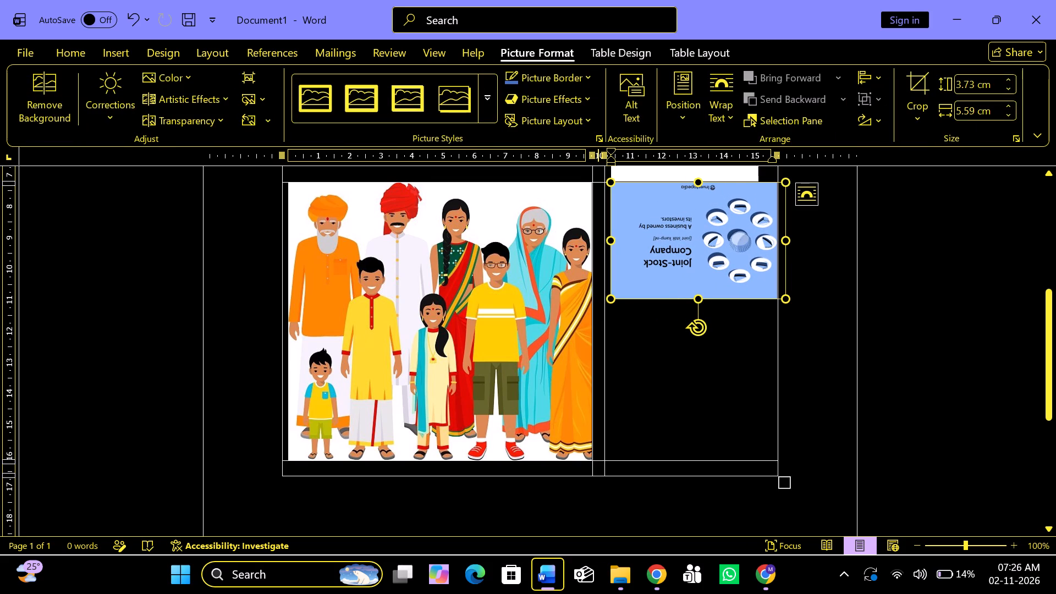
{"action": "left_click_drag", "start_coordinate": [699, 324], "coordinate": [698, 334]}
{"action": "left_click_drag", "start_coordinate": [698, 334], "coordinate": [692, 313]}
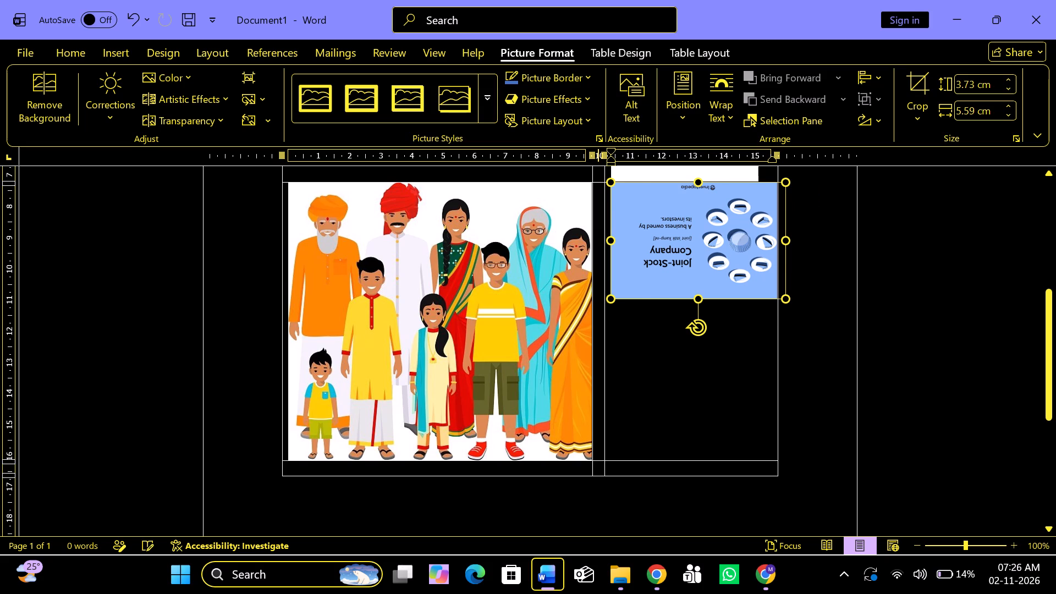
{"action": "left_click_drag", "start_coordinate": [692, 313], "coordinate": [659, 163]}
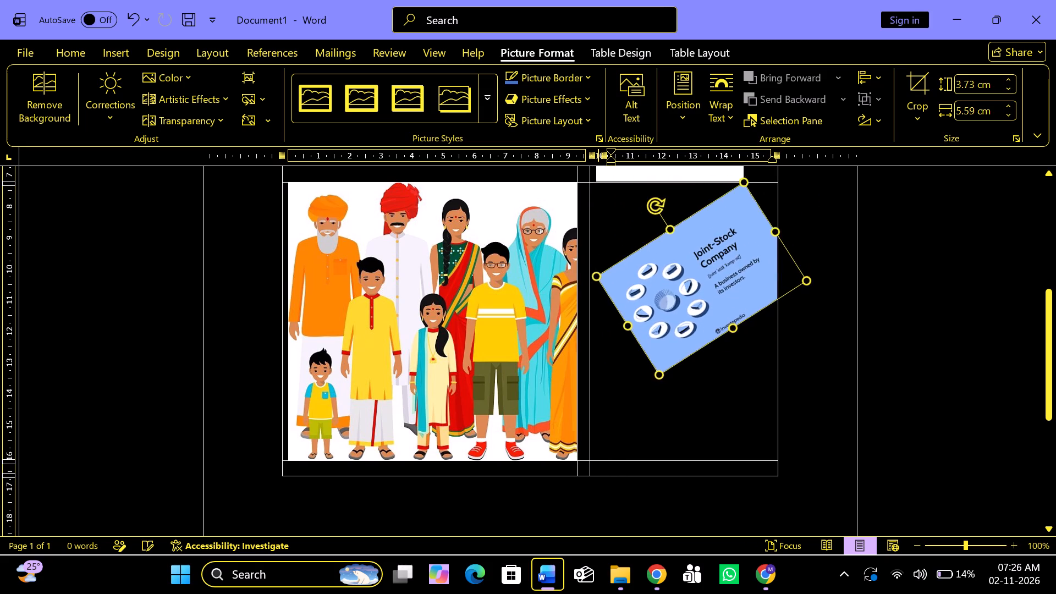
{"action": "left_click_drag", "start_coordinate": [659, 163], "coordinate": [742, 263]}
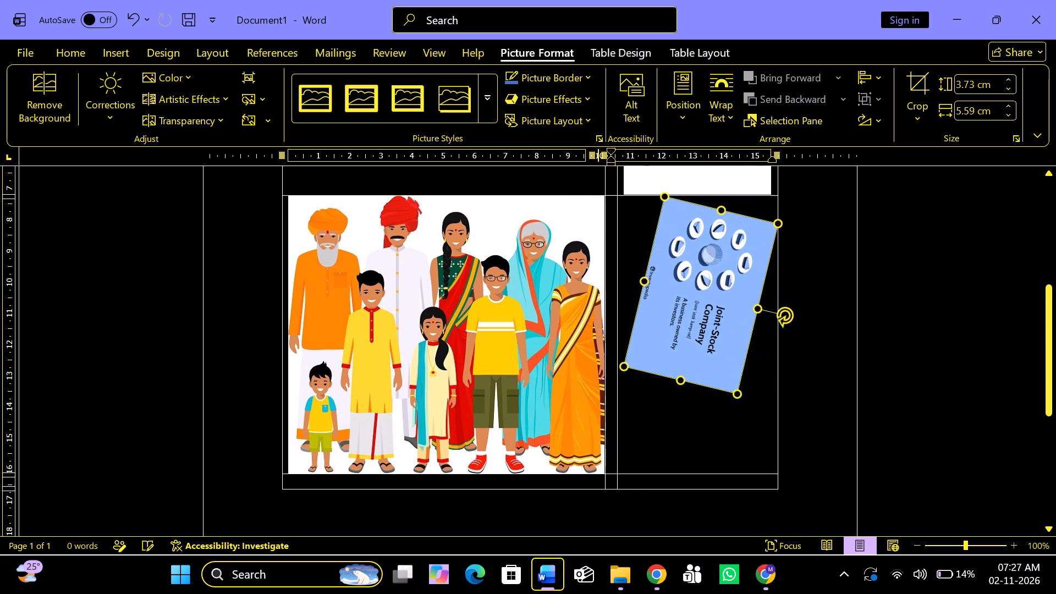
{"action": "left_click_drag", "start_coordinate": [742, 263], "coordinate": [723, 250]}
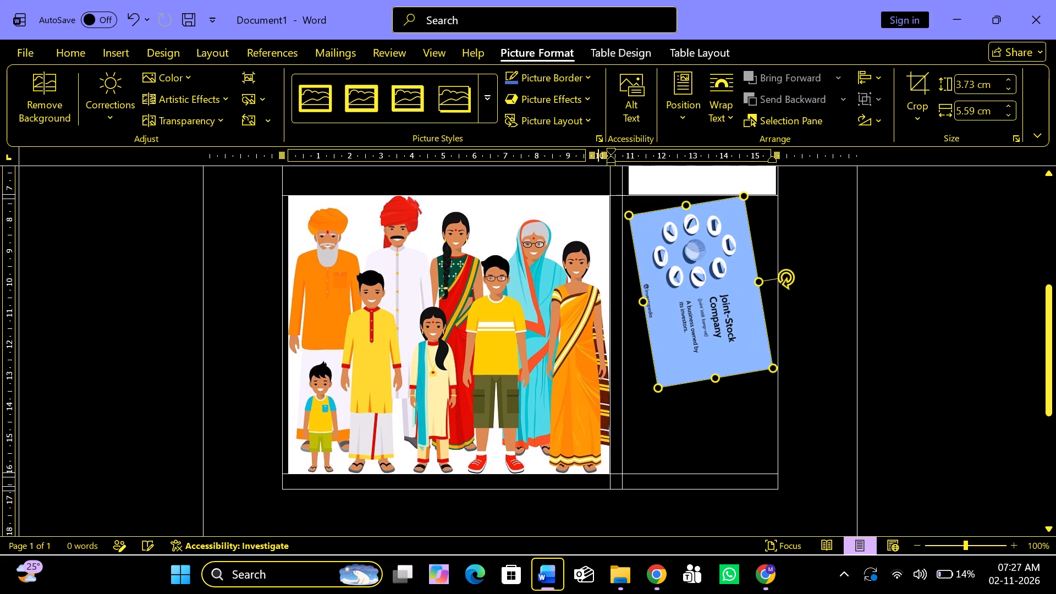
{"action": "left_click_drag", "start_coordinate": [723, 250], "coordinate": [741, 259]}
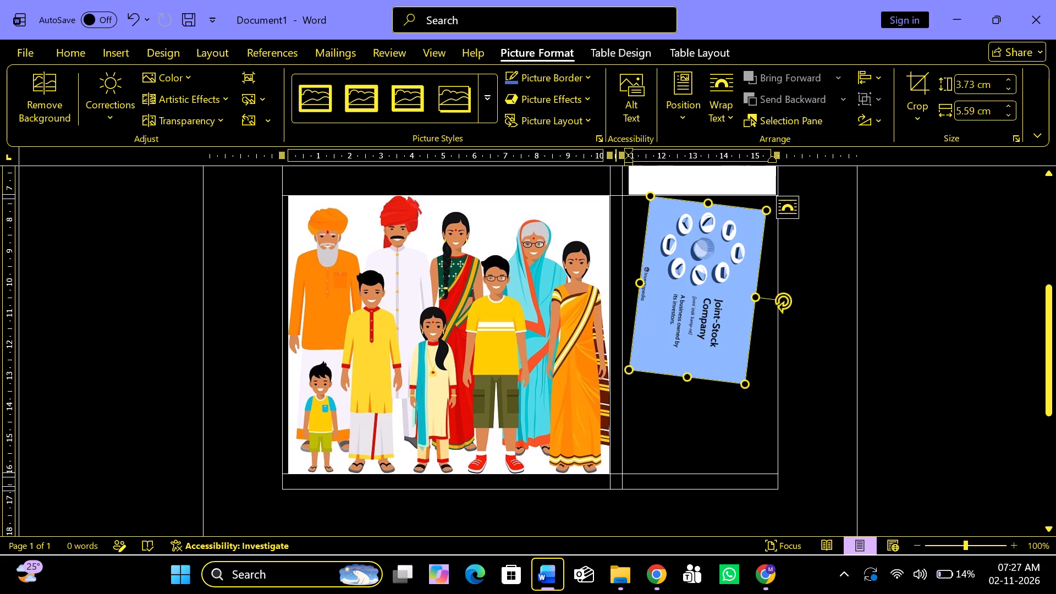
Stretch the rotated joint-stock company image lengthwise to about 7.45 cm.
{"action": "left_click_drag", "start_coordinate": [687, 375], "coordinate": [687, 381]}
{"action": "left_click_drag", "start_coordinate": [687, 381], "coordinate": [700, 437]}
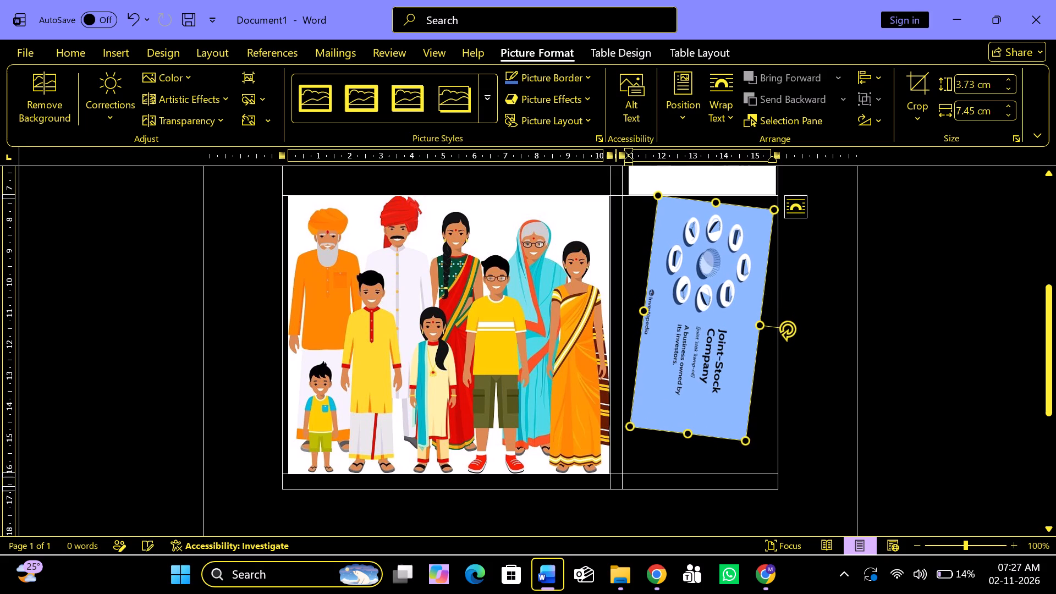
Straighten the tilted joint-stock company image so that it stands exactly vertical in its cell.
{"action": "left_click_drag", "start_coordinate": [706, 338], "coordinate": [791, 322]}
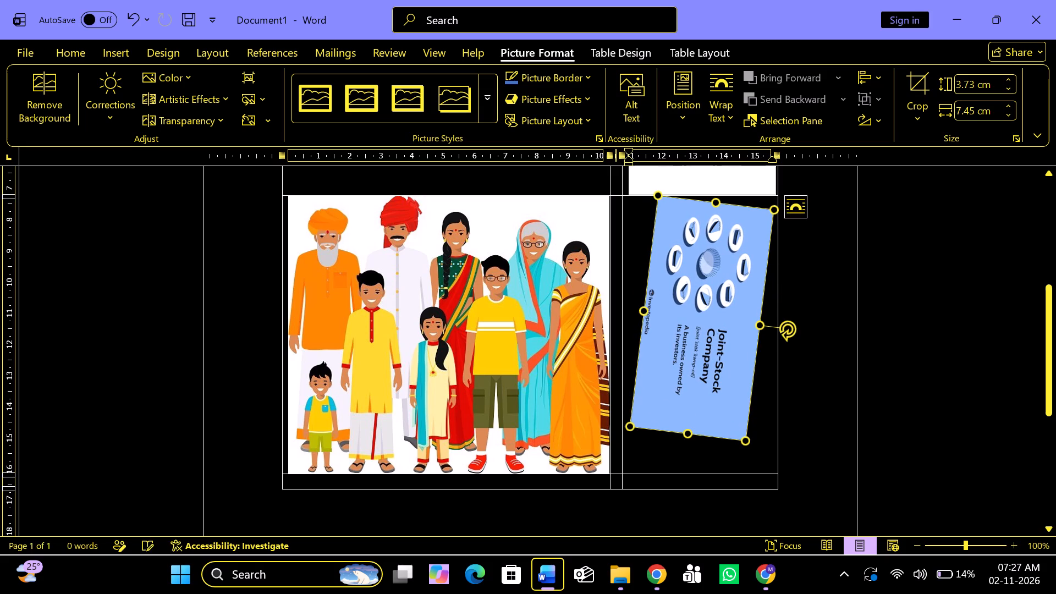
{"action": "left_click", "coordinate": [789, 328]}
{"action": "left_click_drag", "start_coordinate": [789, 329], "coordinate": [790, 320]}
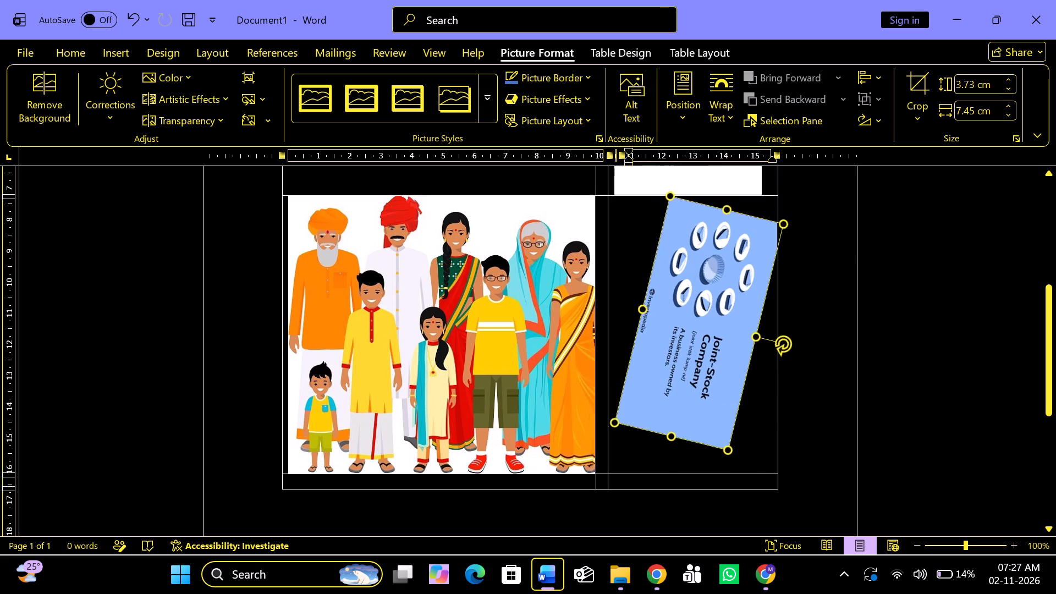
{"action": "left_click_drag", "start_coordinate": [790, 320], "coordinate": [792, 318]}
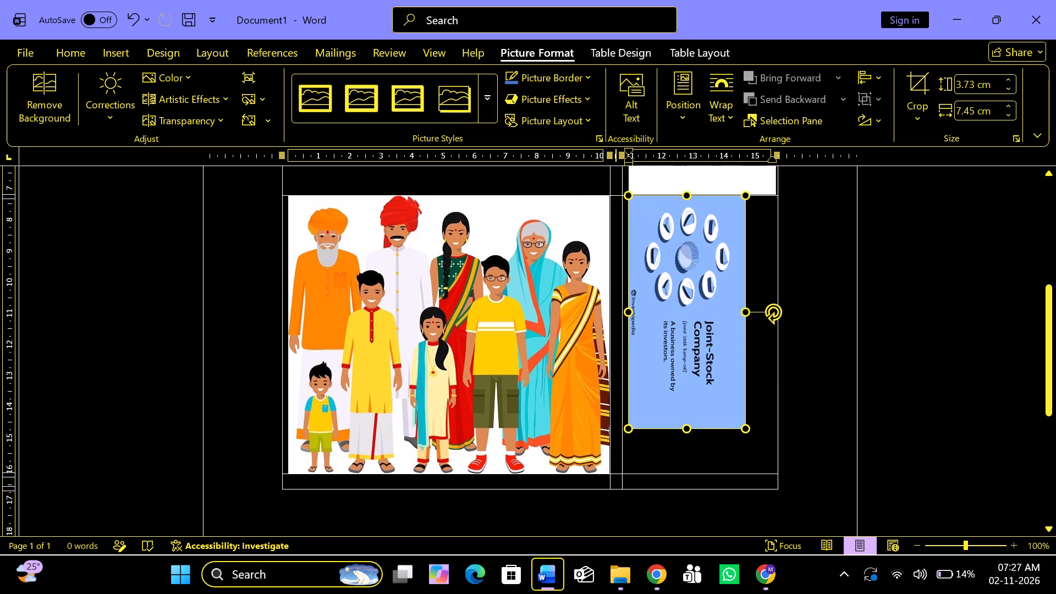
Broaden the vertical joint-stock company image to about 4.67 cm across and extend it down to match the neighbouring family image's height.
{"action": "left_click_drag", "start_coordinate": [747, 312], "coordinate": [757, 311]}
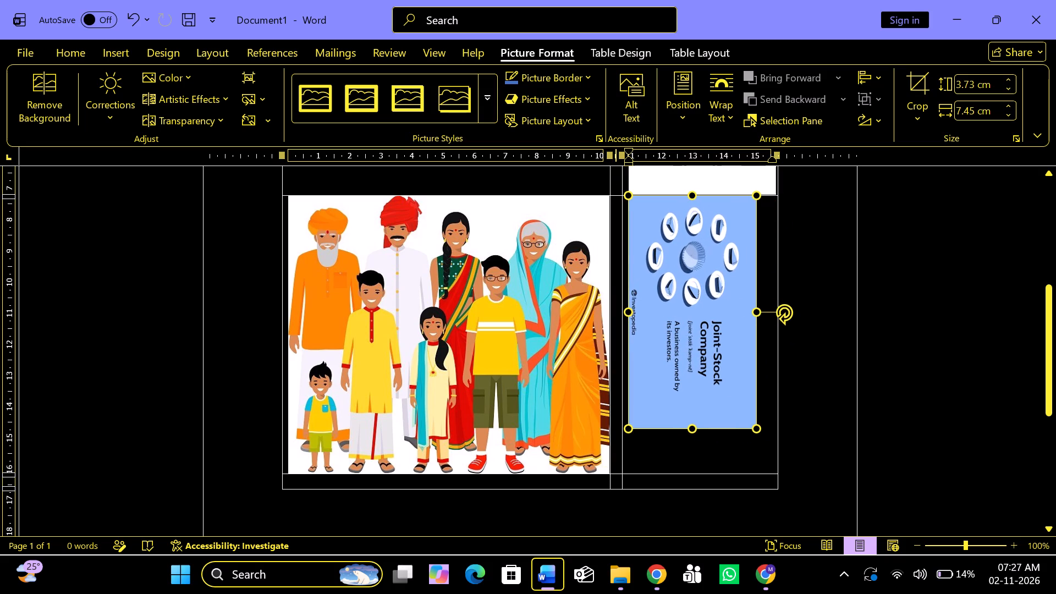
{"action": "left_click_drag", "start_coordinate": [757, 311], "coordinate": [774, 311]}
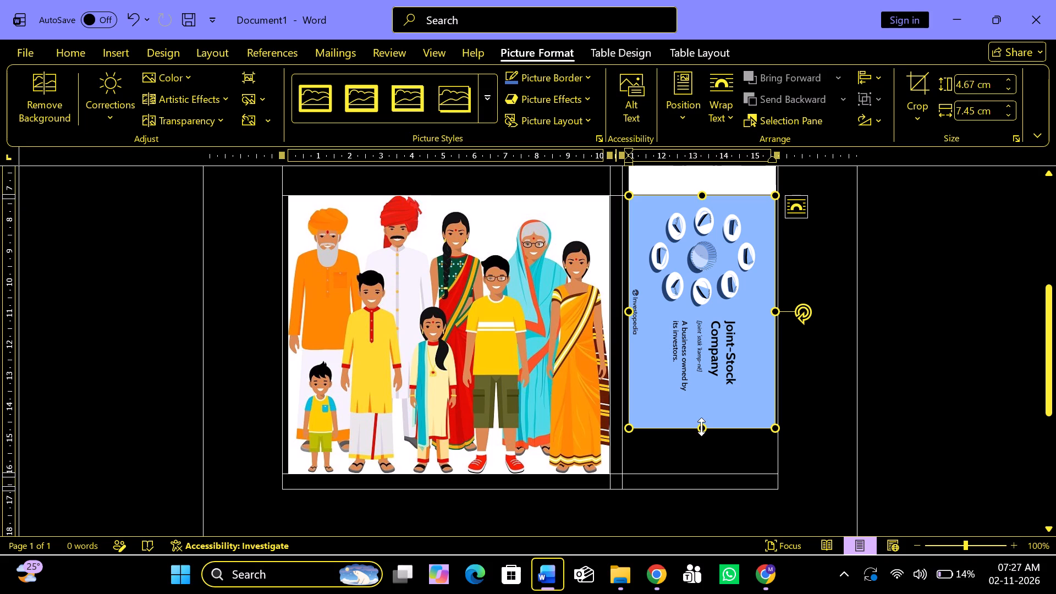
{"action": "left_click_drag", "start_coordinate": [700, 427], "coordinate": [703, 474]}
Copy the Memorandum_Of_Association image from the acounts folder and paste it into the first cell of the Word table's third row.
{"action": "left_click", "coordinate": [589, 480]}
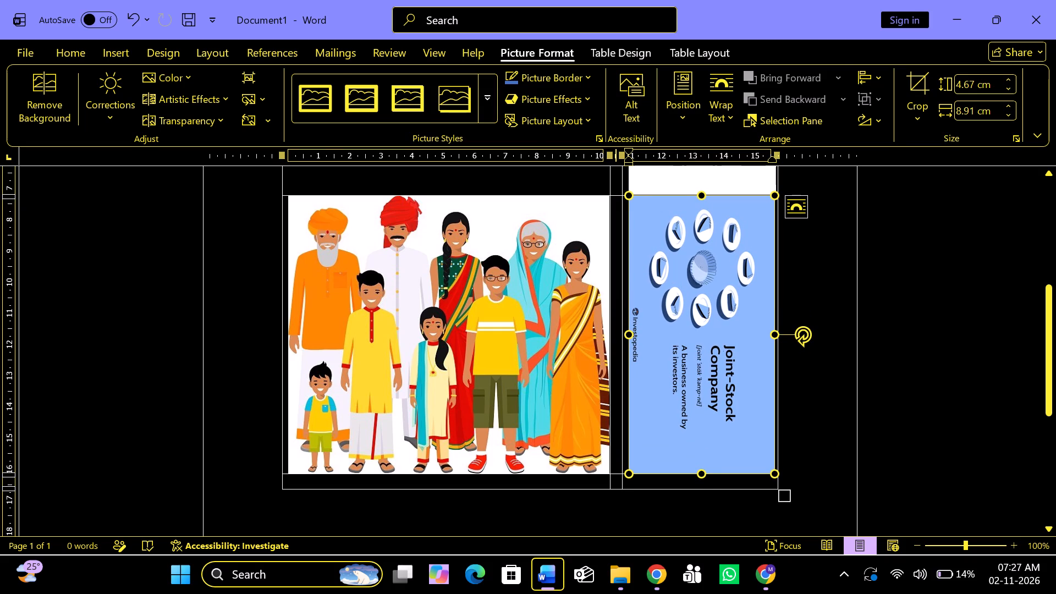
{"action": "left_click", "coordinate": [613, 582]}
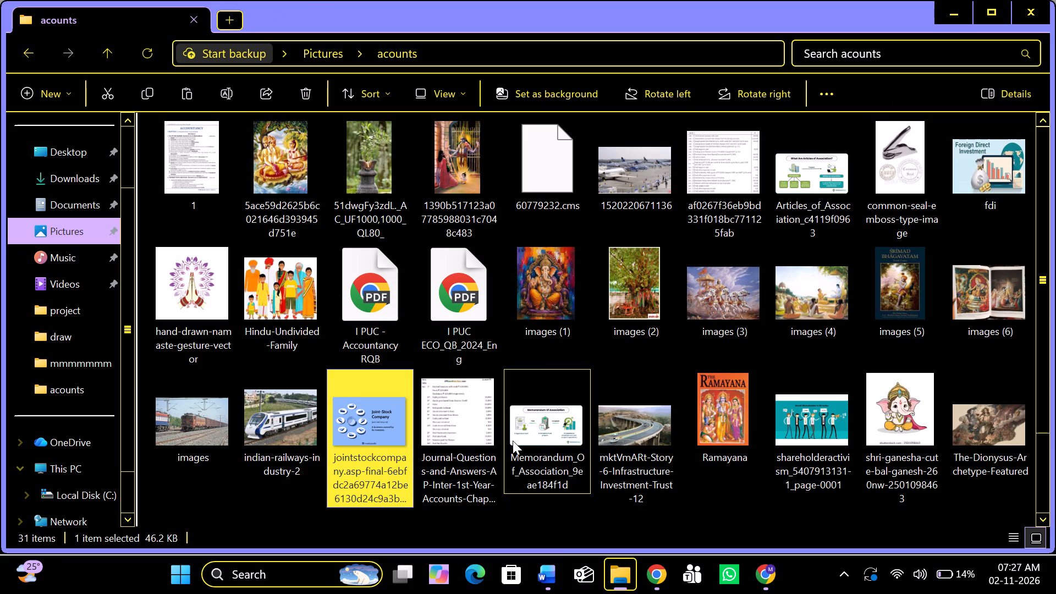
{"action": "left_click", "coordinate": [533, 450]}
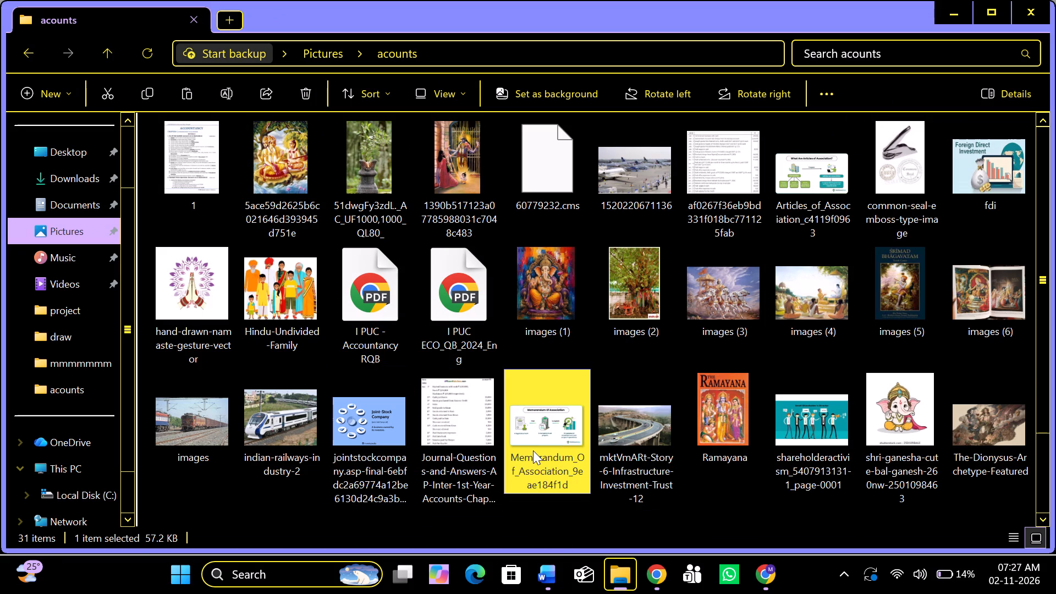
{"action": "key", "text": "ctrl+c"}
{"action": "left_click", "coordinate": [550, 584]}
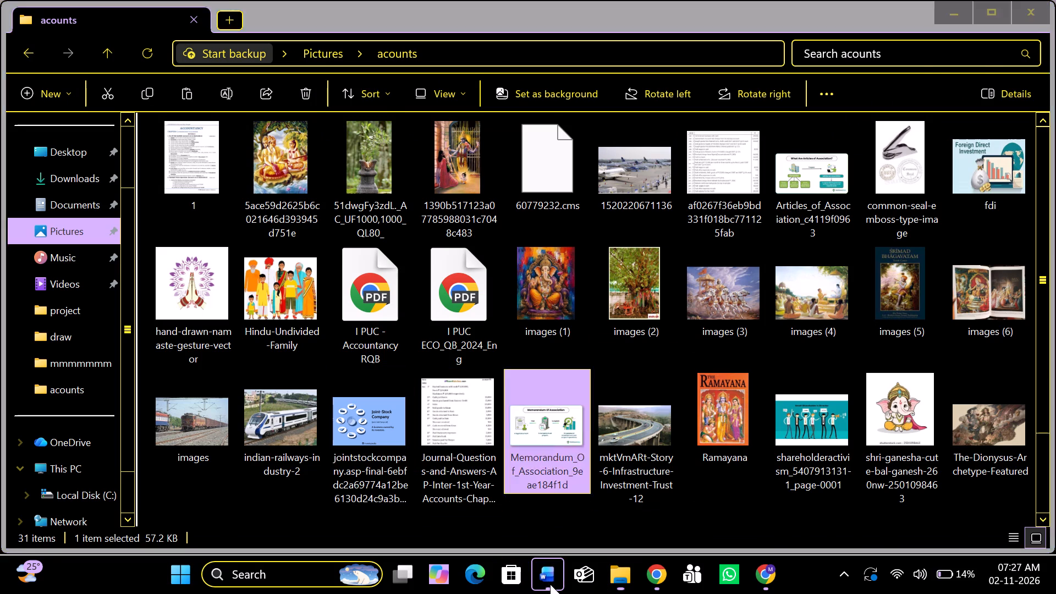
{"action": "left_click", "coordinate": [417, 480]}
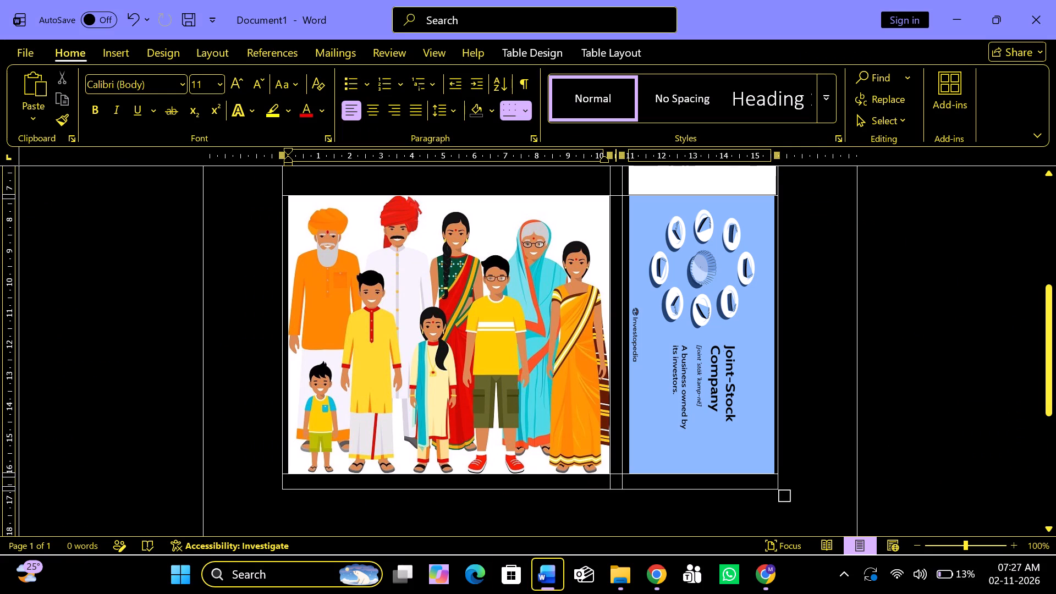
{"action": "key", "text": "ctrl+v"}
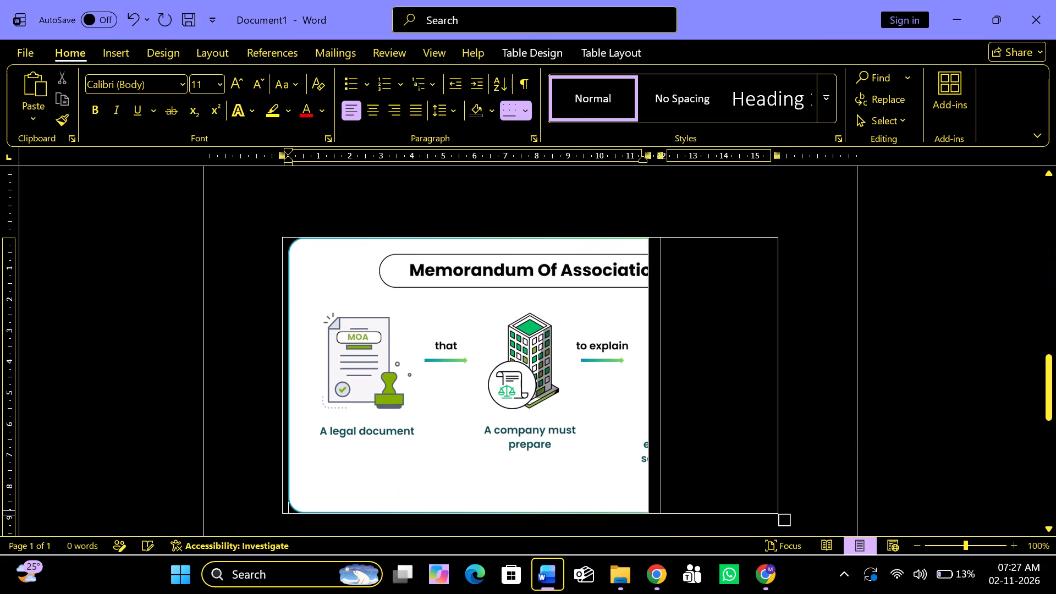
Shrink the Memorandum Of Association image proportionally to about 9.6 cm wide so the whole picture fits the first column.
{"action": "left_click", "coordinate": [424, 286]}
{"action": "left_click_drag", "start_coordinate": [288, 237], "coordinate": [334, 272]}
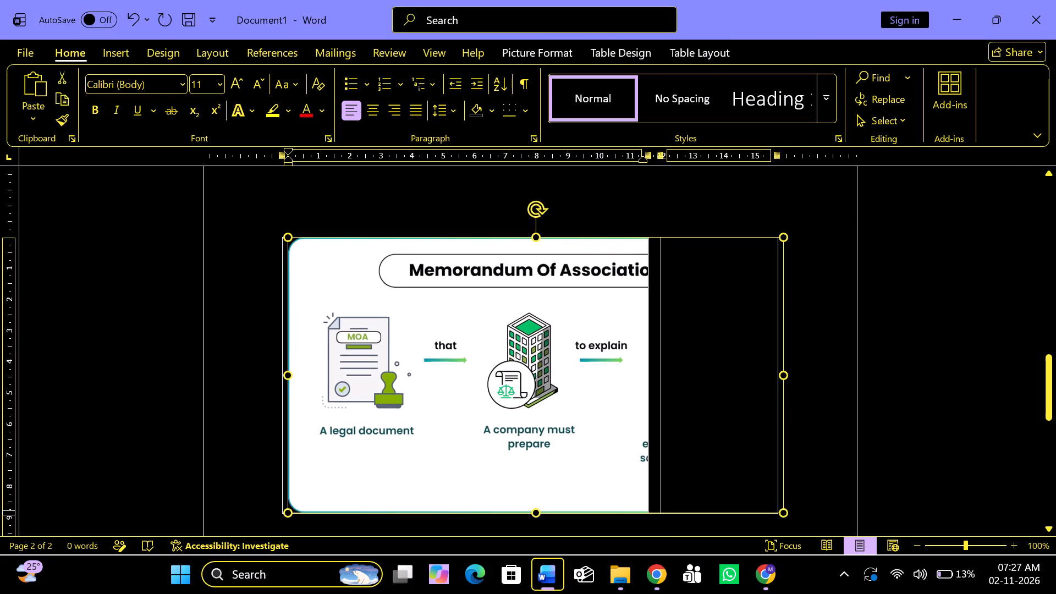
{"action": "left_click_drag", "start_coordinate": [334, 272], "coordinate": [486, 356]}
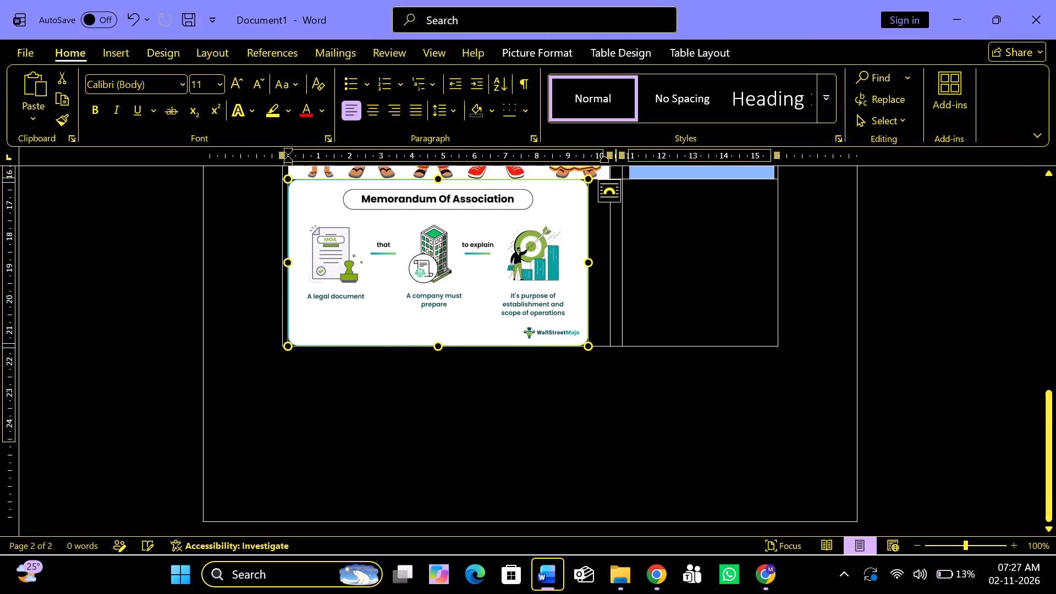
Copy the shareholderactivism image from the acounts folder and paste it into the second cell of the Word table's third row.
{"action": "left_click", "coordinate": [668, 265]}
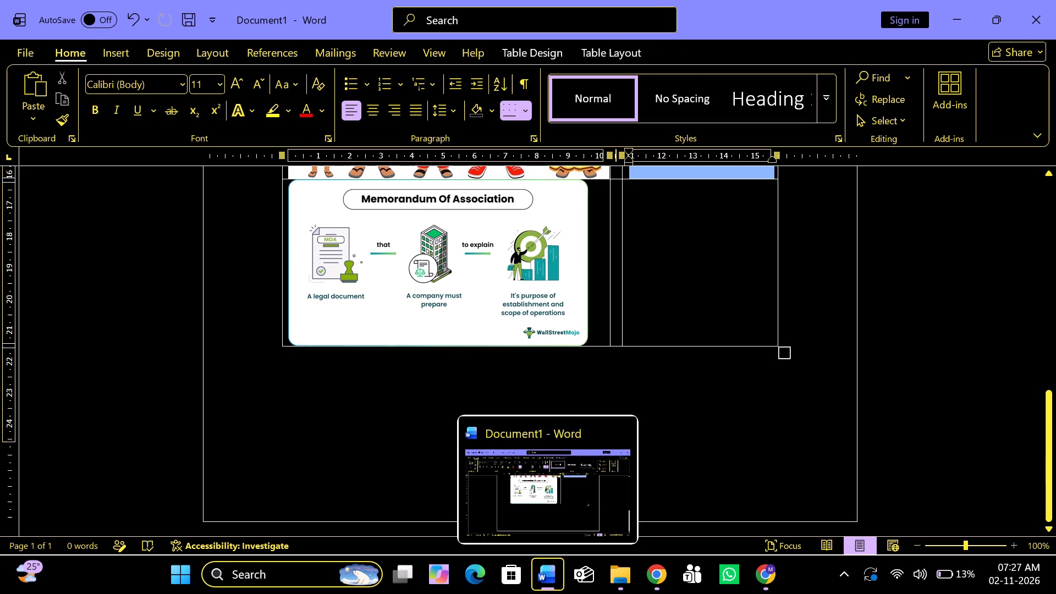
{"action": "left_click", "coordinate": [614, 572]}
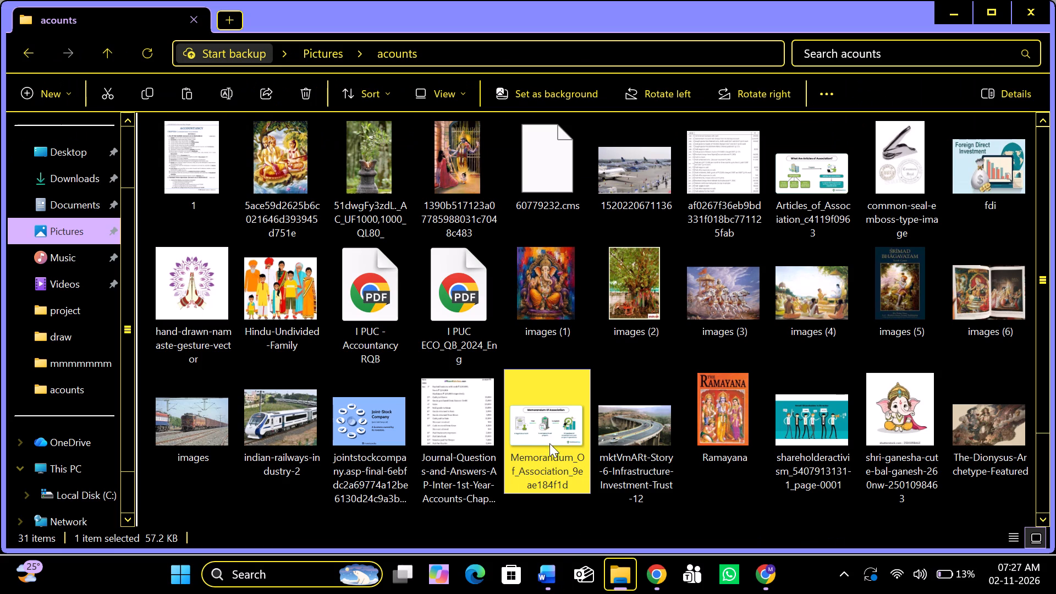
{"action": "left_click", "coordinate": [809, 427]}
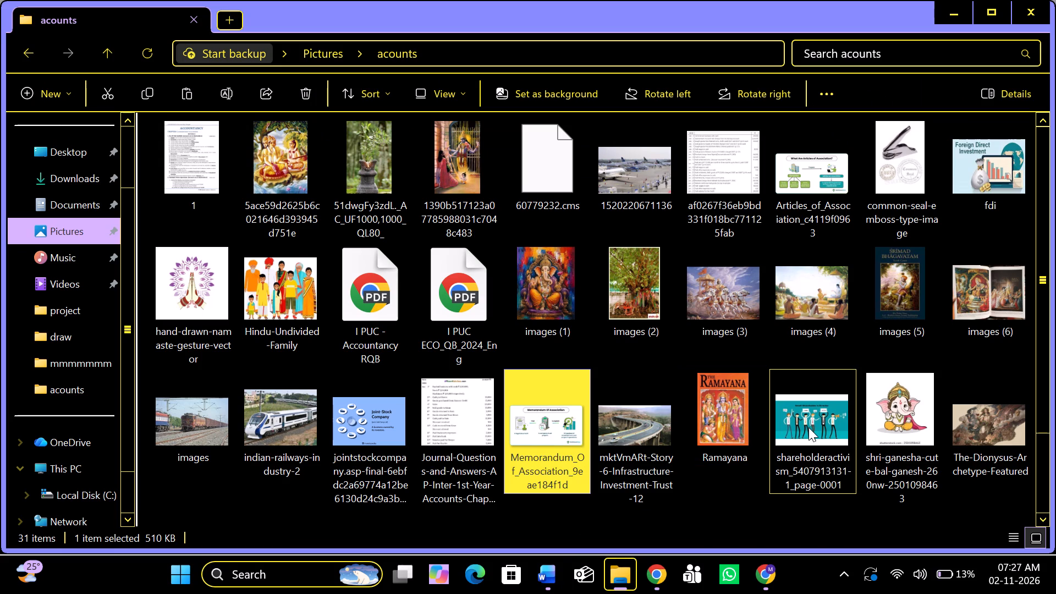
{"action": "key", "text": "ctrl+c"}
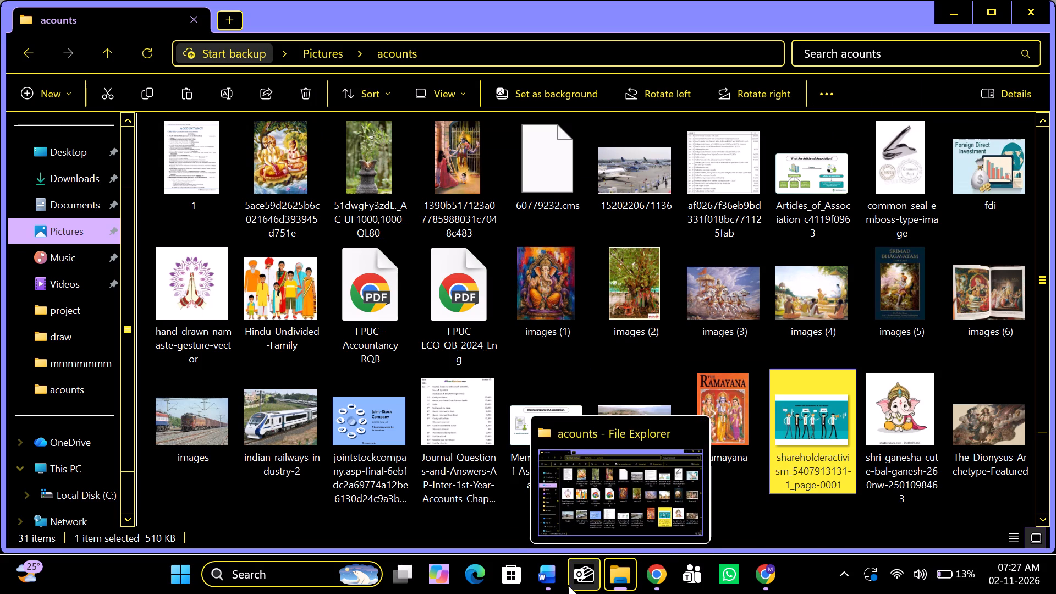
{"action": "left_click", "coordinate": [553, 578]}
{"action": "left_click", "coordinate": [661, 302]}
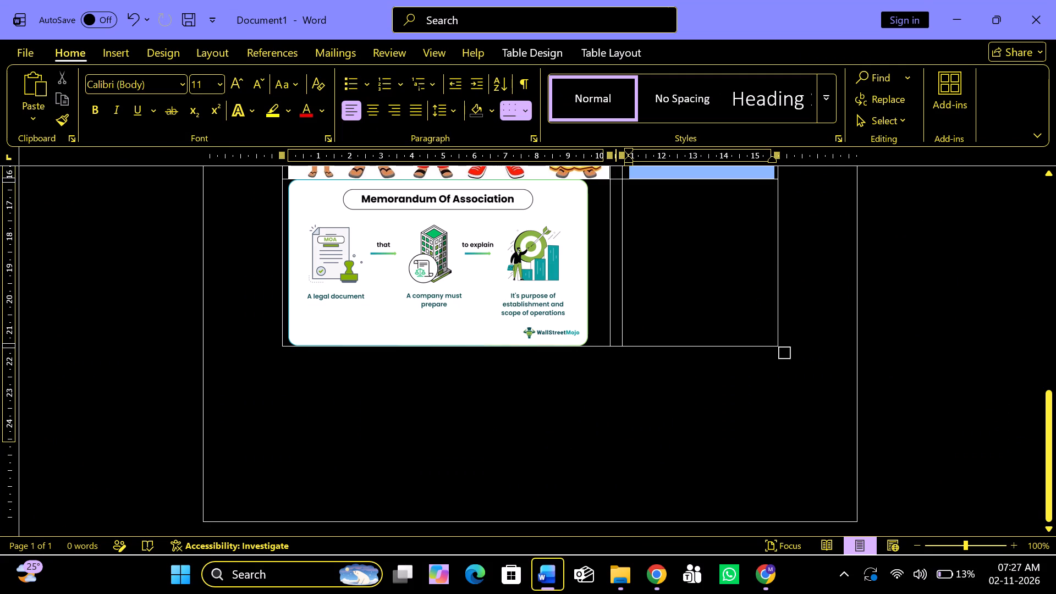
{"action": "key", "text": "ctrl+v"}
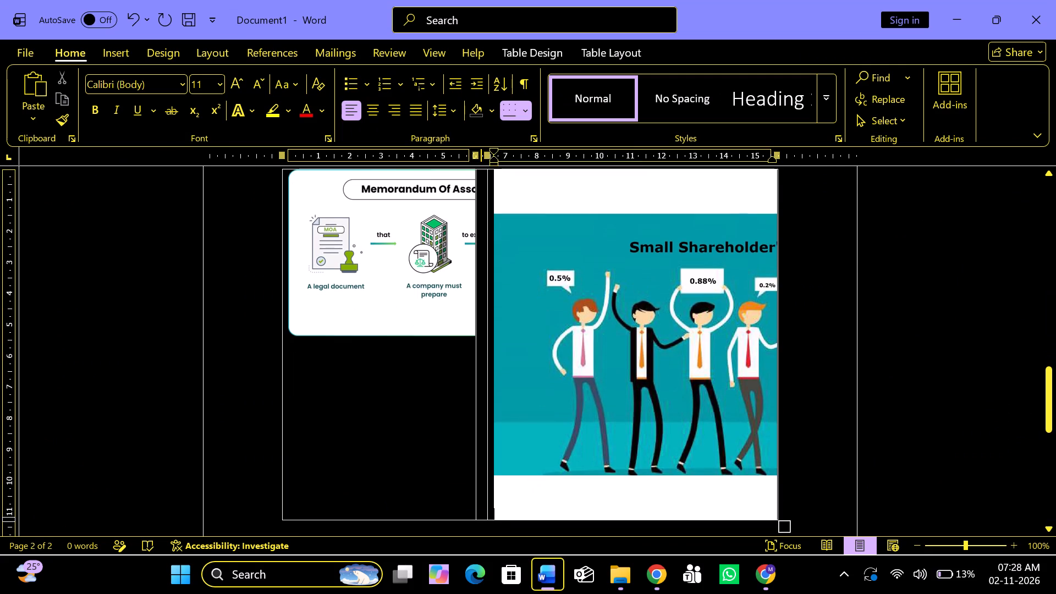
Shrink the shareholder image, mirrored horizontally, to about 4.83 cm wide so it fits inside the second column.
{"action": "scroll", "coordinate": [643, 269], "scroll_direction": "up", "scroll_amount": 1}
{"action": "left_click", "coordinate": [566, 403]}
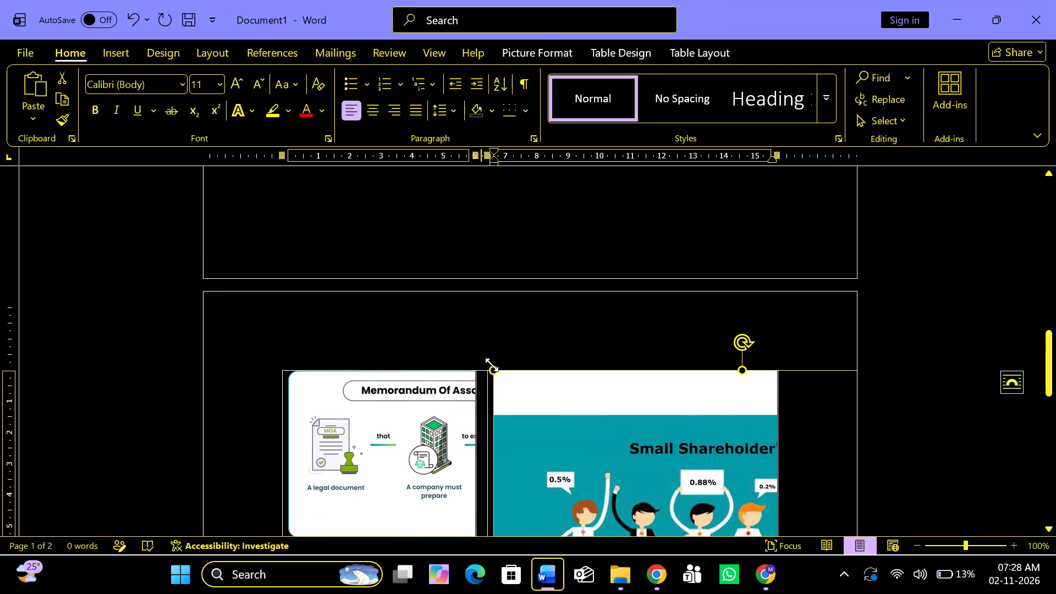
{"action": "left_click_drag", "start_coordinate": [492, 365], "coordinate": [707, 467]}
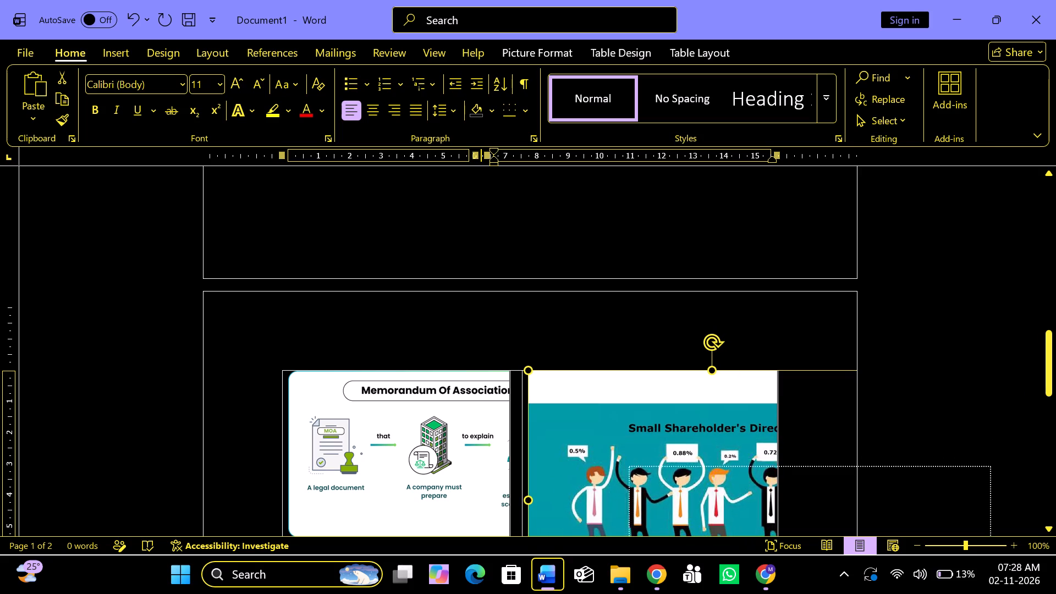
{"action": "left_click_drag", "start_coordinate": [707, 467], "coordinate": [945, 505]}
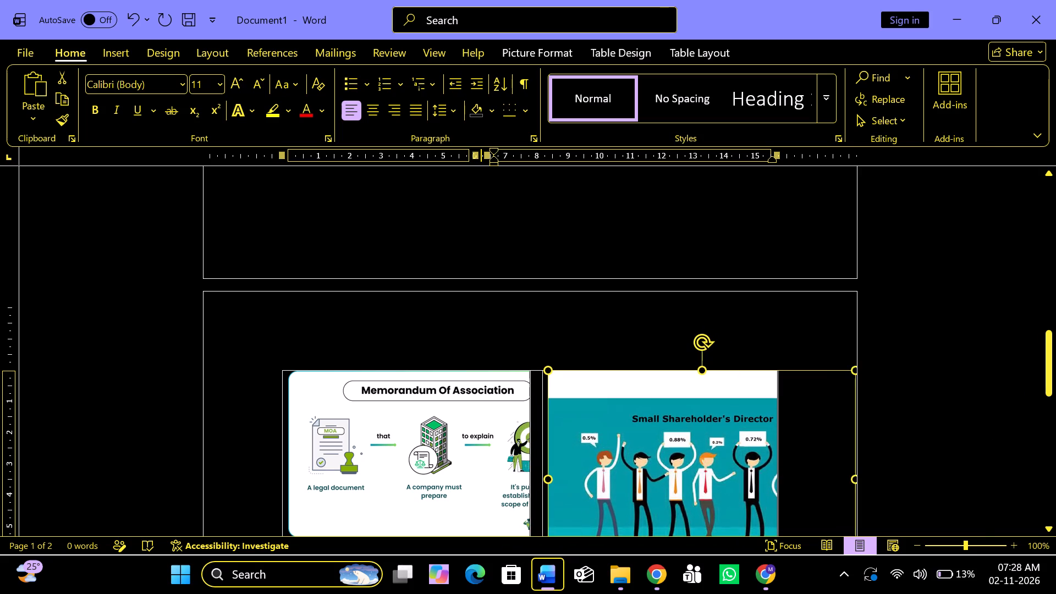
{"action": "left_click_drag", "start_coordinate": [945, 505], "coordinate": [1055, 531]}
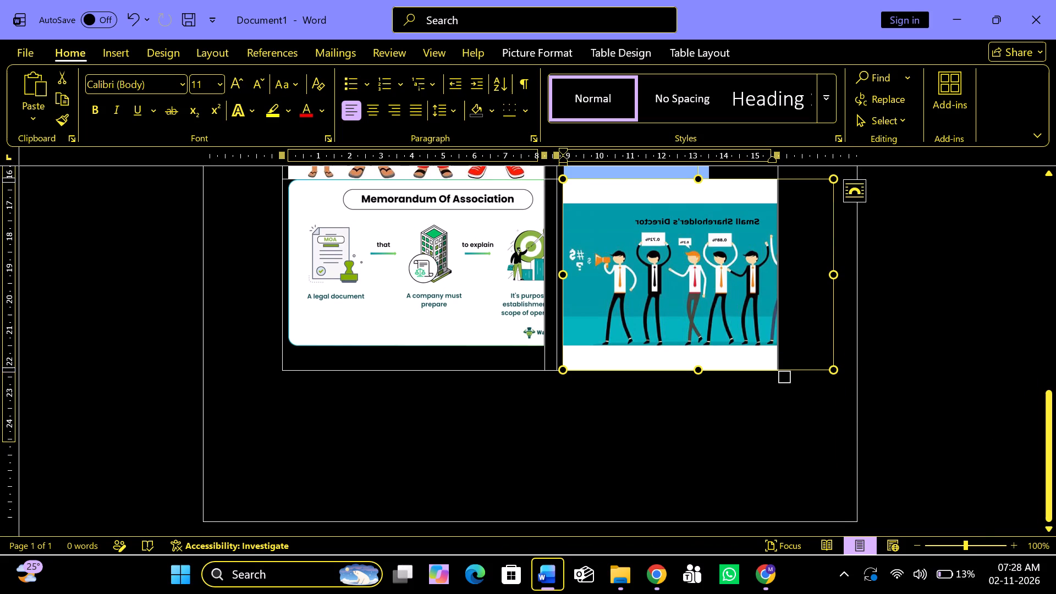
{"action": "left_click_drag", "start_coordinate": [563, 178], "coordinate": [635, 222]}
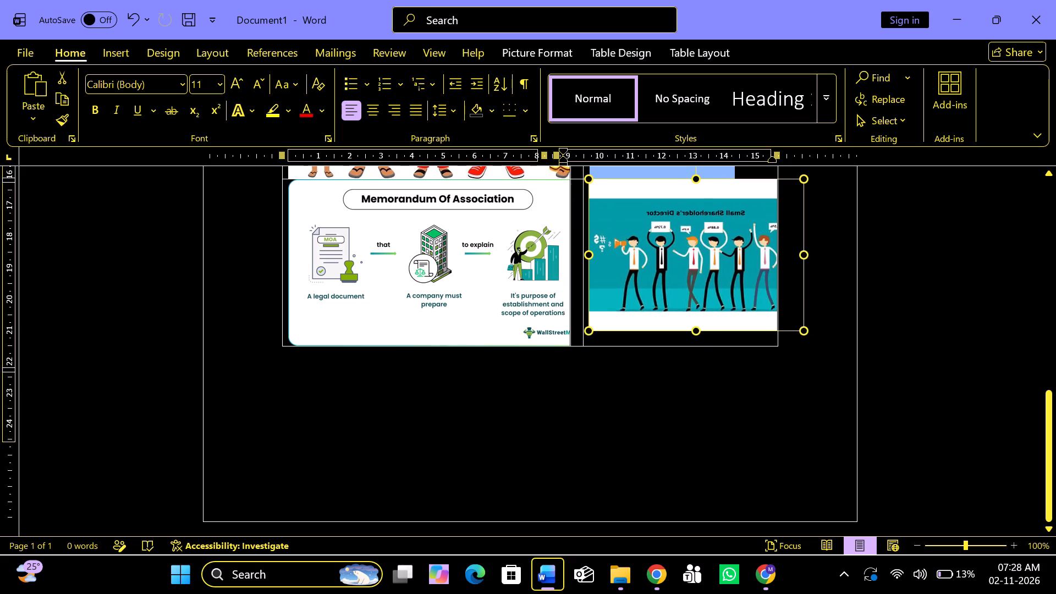
{"action": "left_click_drag", "start_coordinate": [635, 222], "coordinate": [786, 263]}
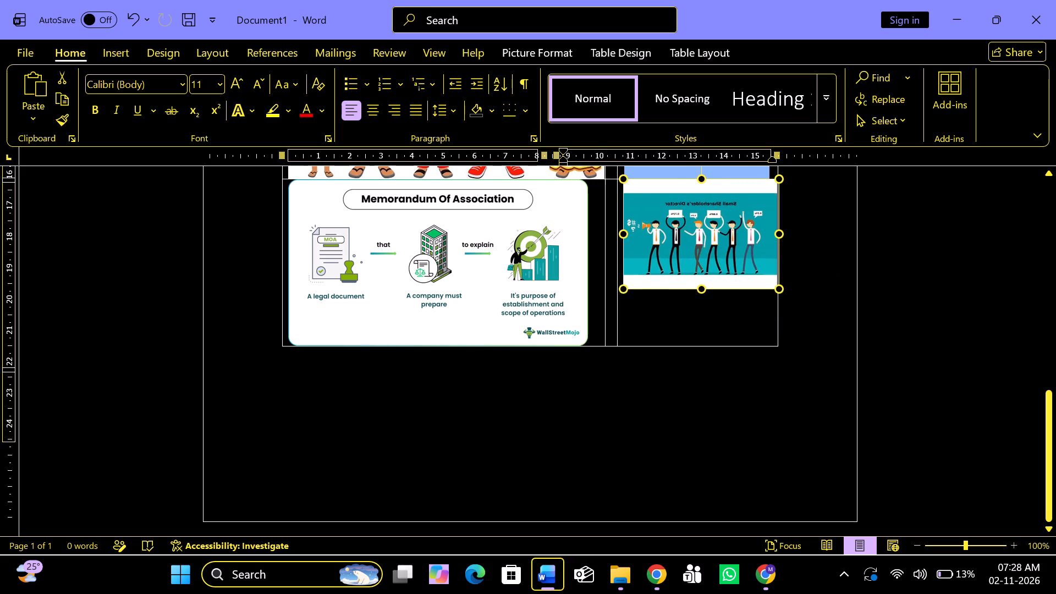
{"action": "left_click_drag", "start_coordinate": [786, 263], "coordinate": [789, 263]}
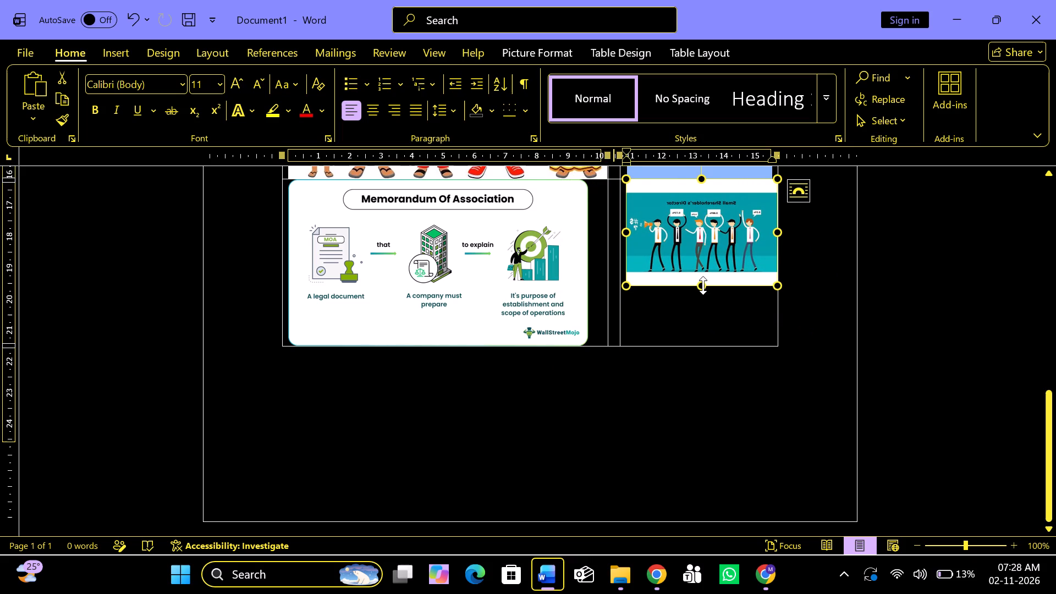
Stretch the mirrored shareholder image downward to a height of about 4.69 cm.
{"action": "left_click_drag", "start_coordinate": [703, 285], "coordinate": [701, 331]}
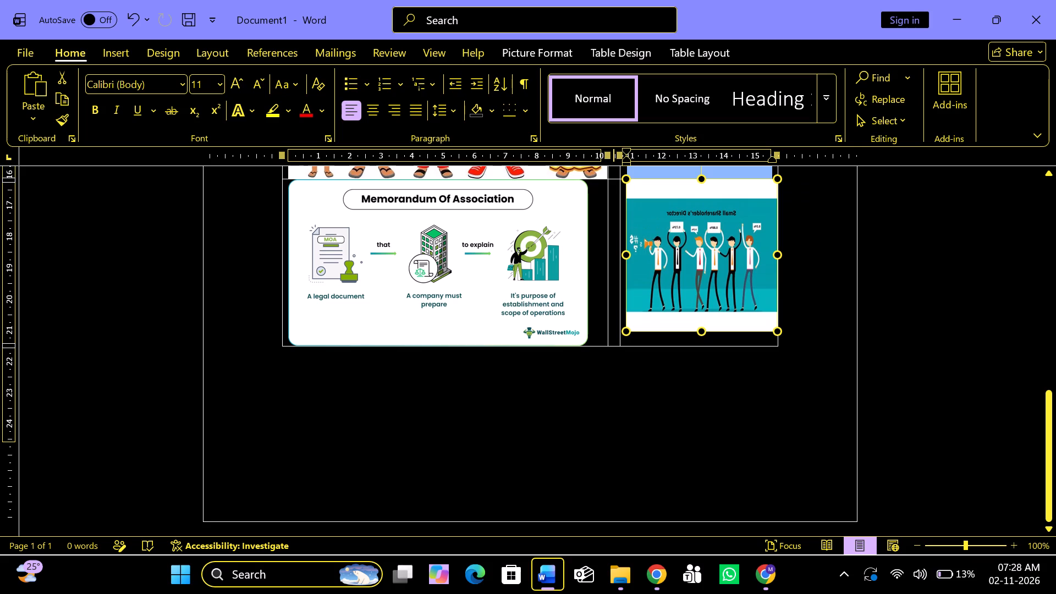
{"action": "left_click_drag", "start_coordinate": [701, 331], "coordinate": [721, 240]}
{"action": "left_click", "coordinate": [721, 240]}
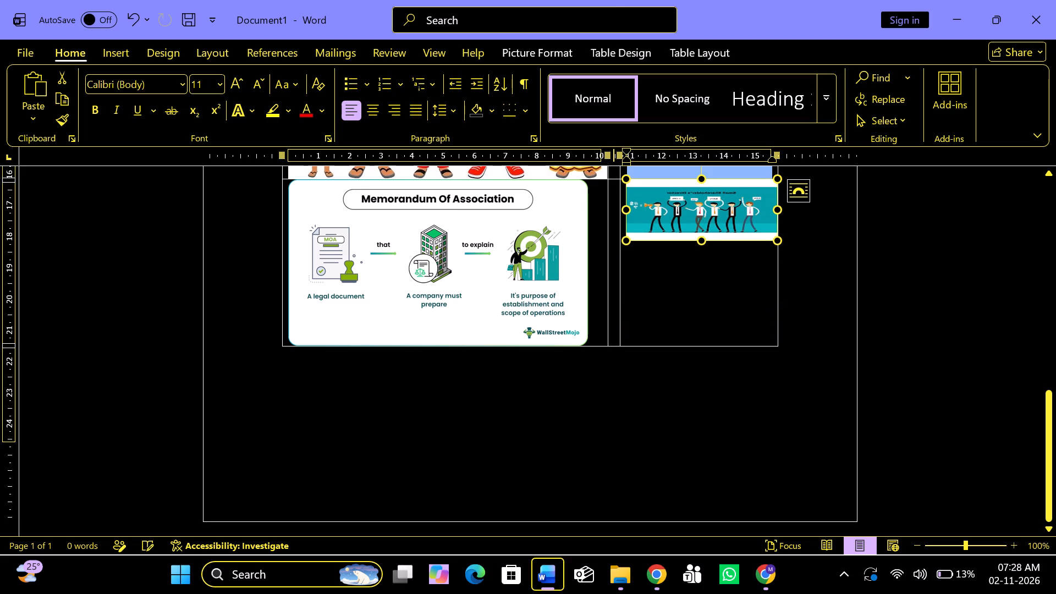
{"action": "left_click_drag", "start_coordinate": [703, 244], "coordinate": [716, 305]}
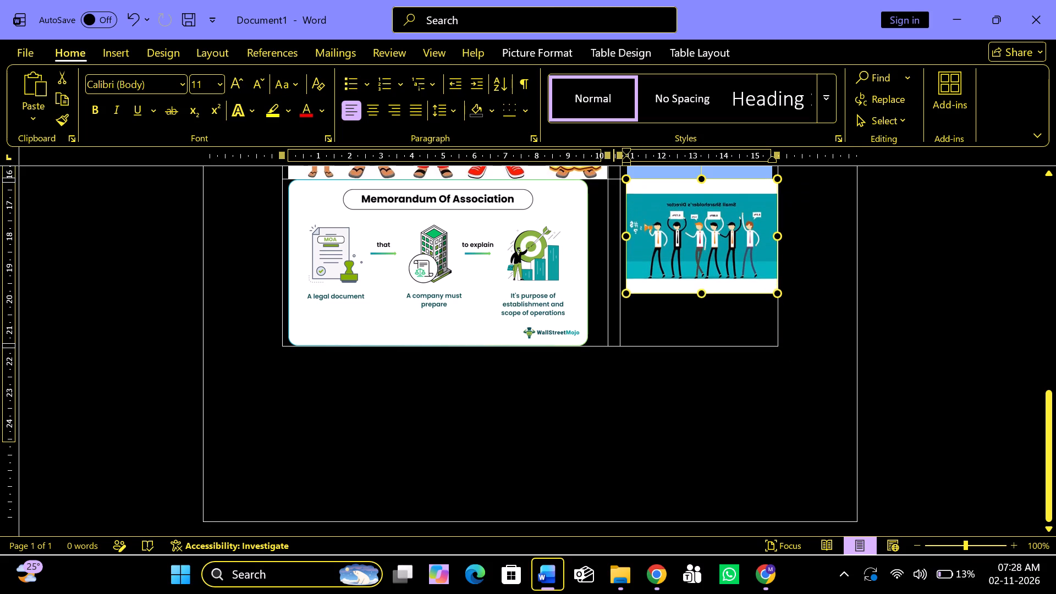
{"action": "left_click_drag", "start_coordinate": [716, 305], "coordinate": [720, 326]}
{"action": "left_click", "coordinate": [718, 254]}
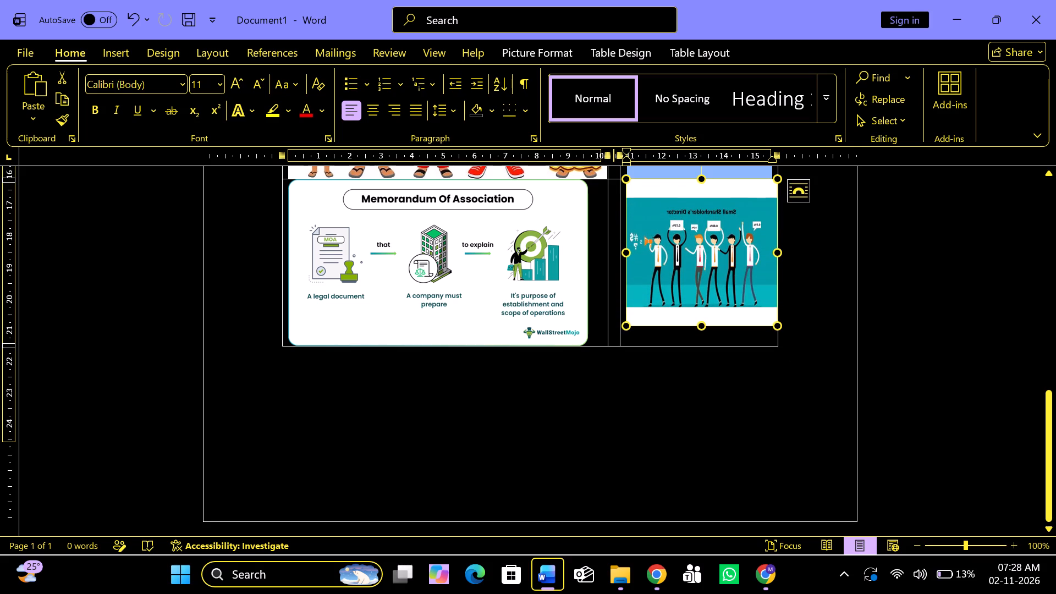
{"action": "double_click", "coordinate": [694, 246]}
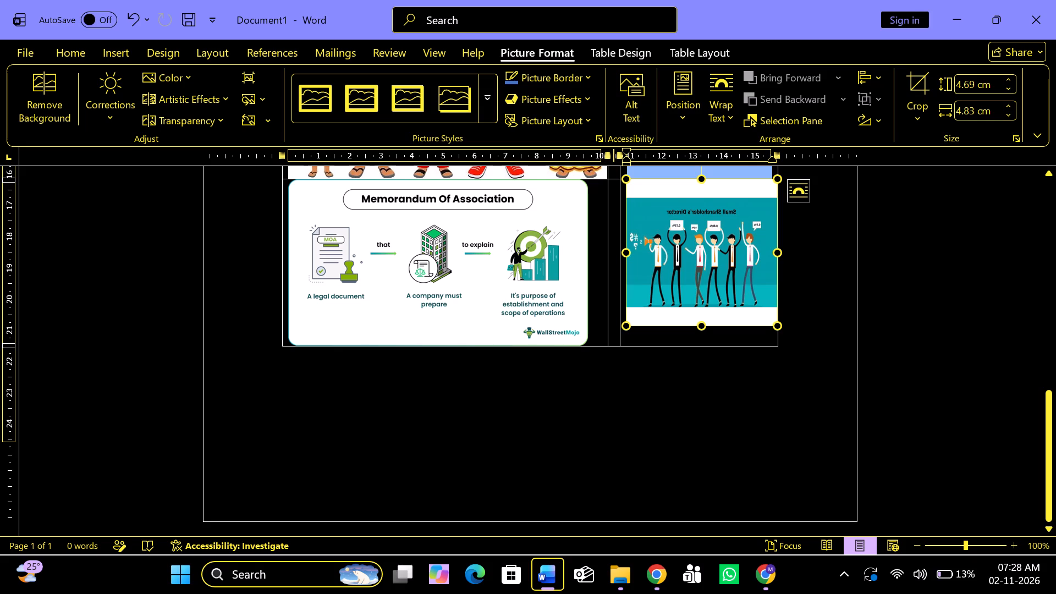
Rotate the shareholder image a quarter turn clockwise so that it stands exactly sideways in its cell.
{"action": "left_click", "coordinate": [702, 210]}
{"action": "scroll", "coordinate": [736, 288], "scroll_direction": "up", "scroll_amount": 1}
{"action": "left_click_drag", "start_coordinate": [704, 283], "coordinate": [719, 316]}
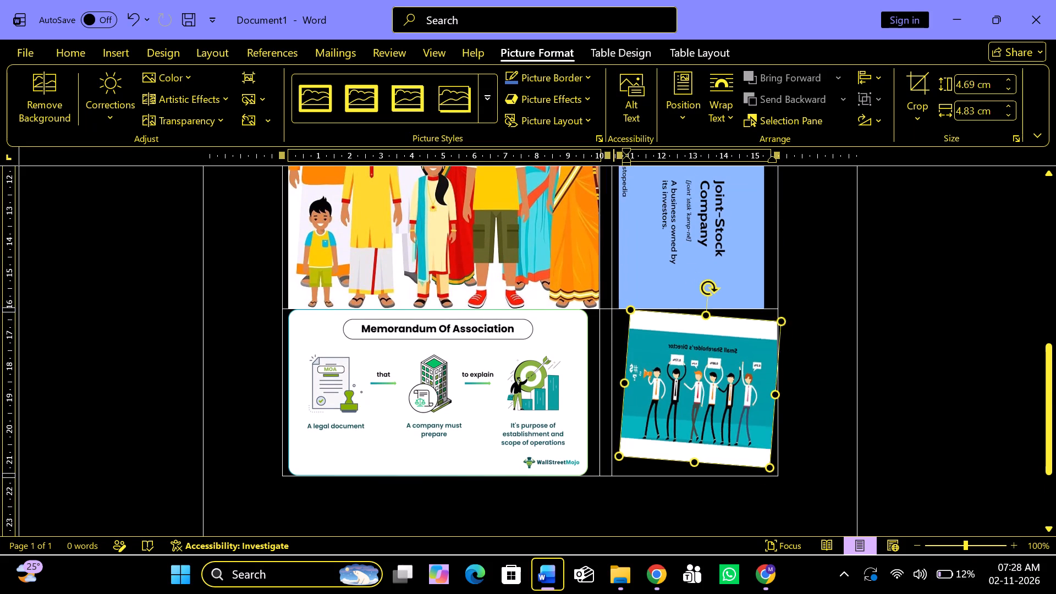
{"action": "left_click_drag", "start_coordinate": [719, 316], "coordinate": [735, 416]}
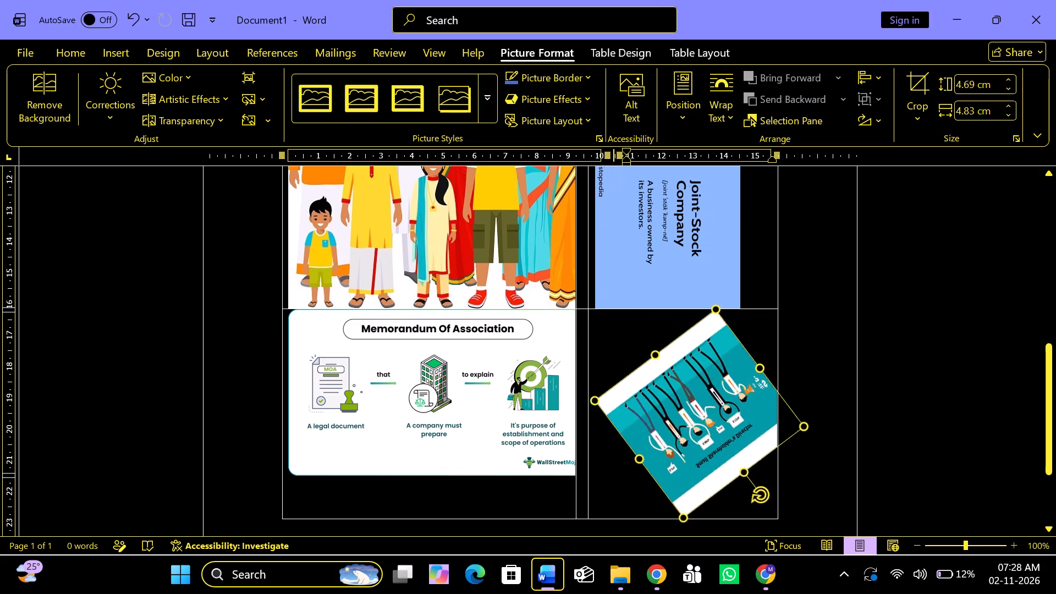
{"action": "left_click_drag", "start_coordinate": [735, 416], "coordinate": [727, 387]}
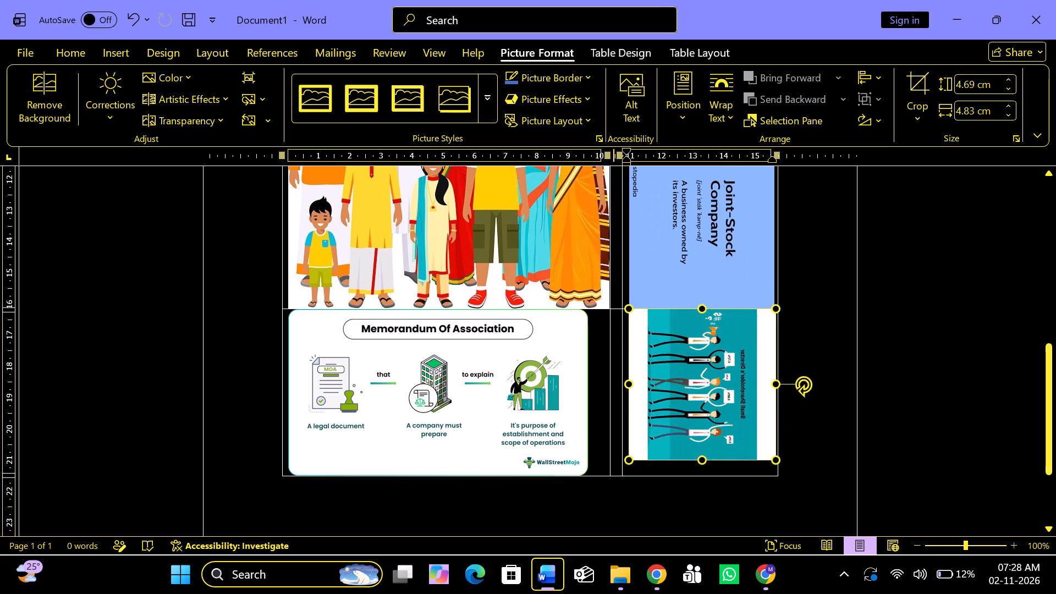
{"action": "left_click_drag", "start_coordinate": [727, 387], "coordinate": [727, 381]}
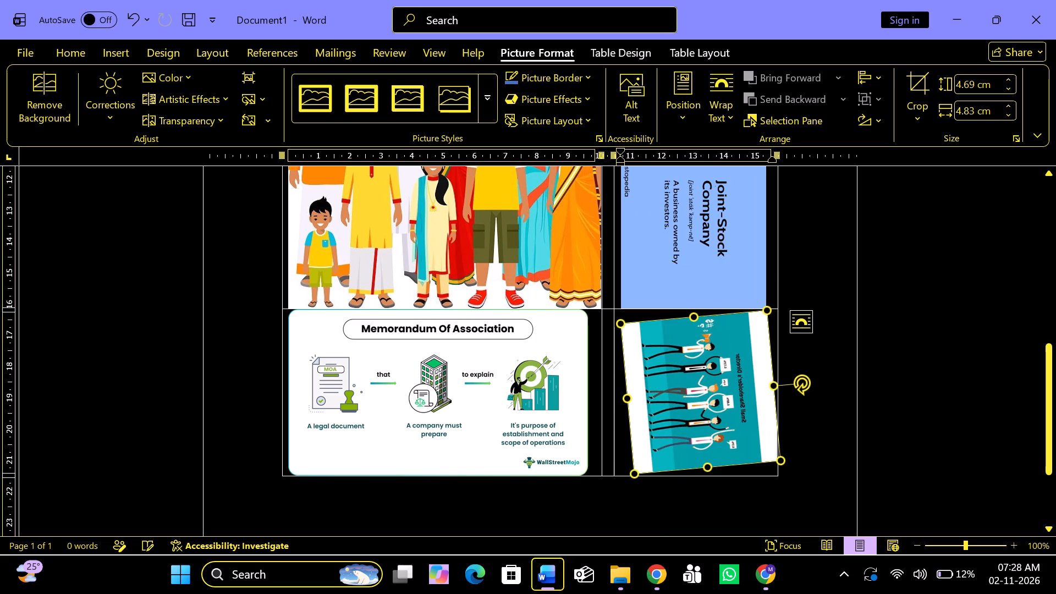
{"action": "left_click_drag", "start_coordinate": [719, 406], "coordinate": [705, 398]}
{"action": "left_click_drag", "start_coordinate": [796, 382], "coordinate": [798, 389]}
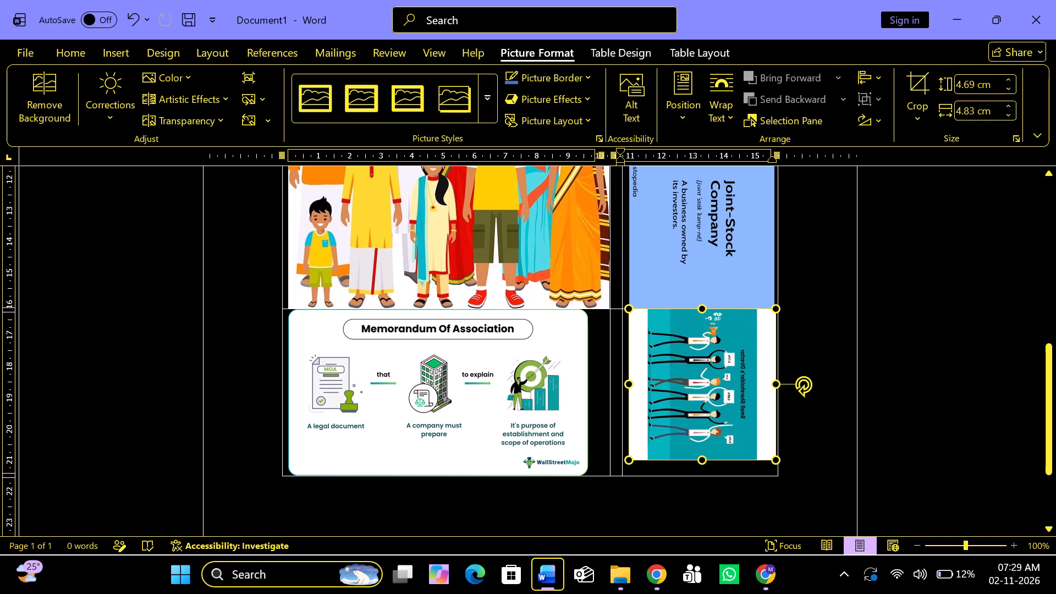
{"action": "left_click_drag", "start_coordinate": [798, 389], "coordinate": [798, 390]}
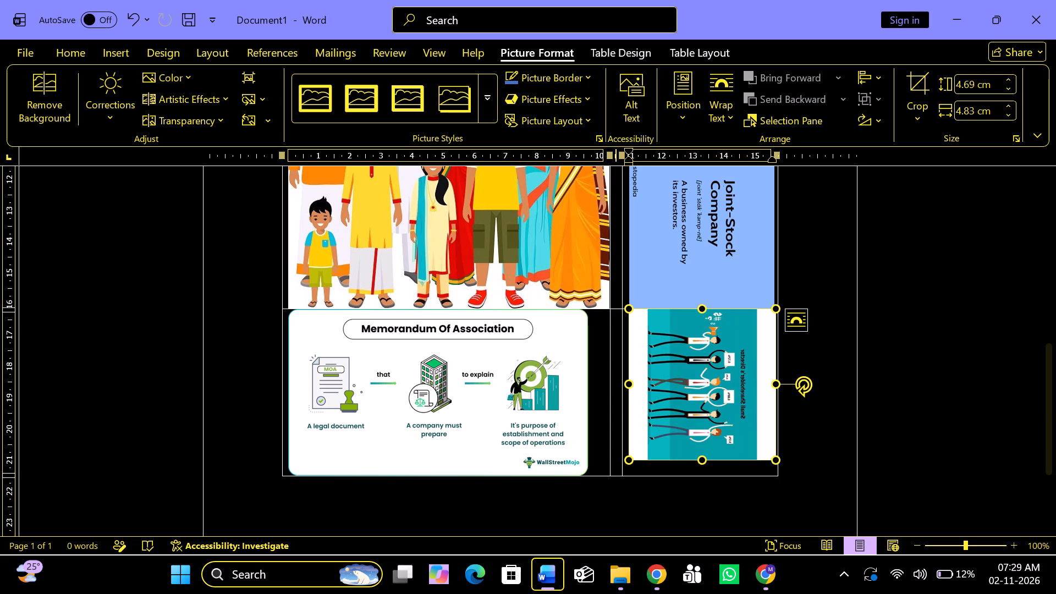
Enlarge the rotated shareholder image to about 5.96 cm across and 6.99 cm lengthwise.
{"action": "left_click_drag", "start_coordinate": [701, 462], "coordinate": [708, 490]}
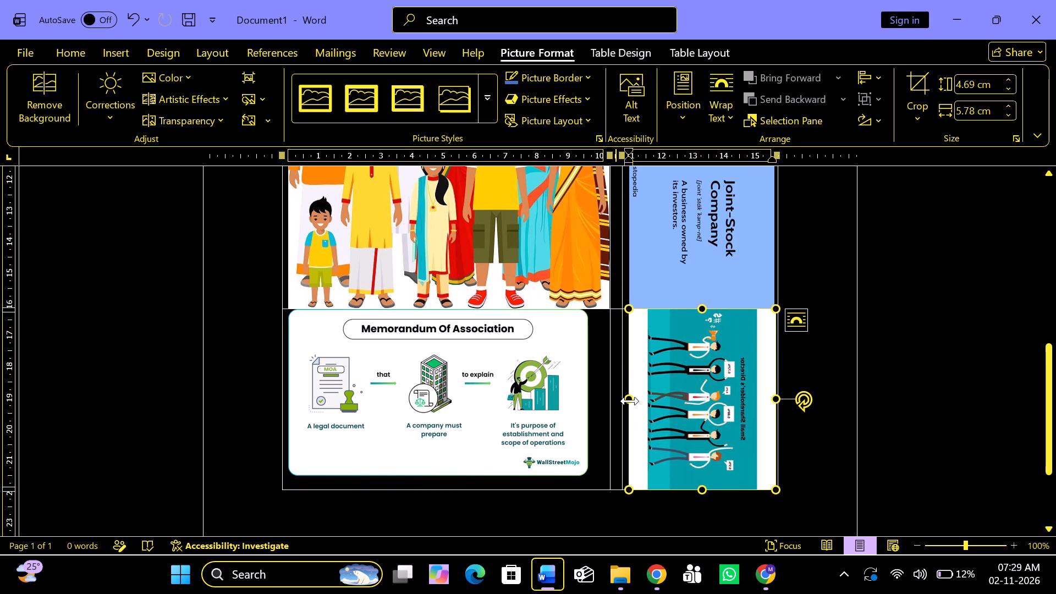
{"action": "left_click_drag", "start_coordinate": [630, 401], "coordinate": [596, 404]}
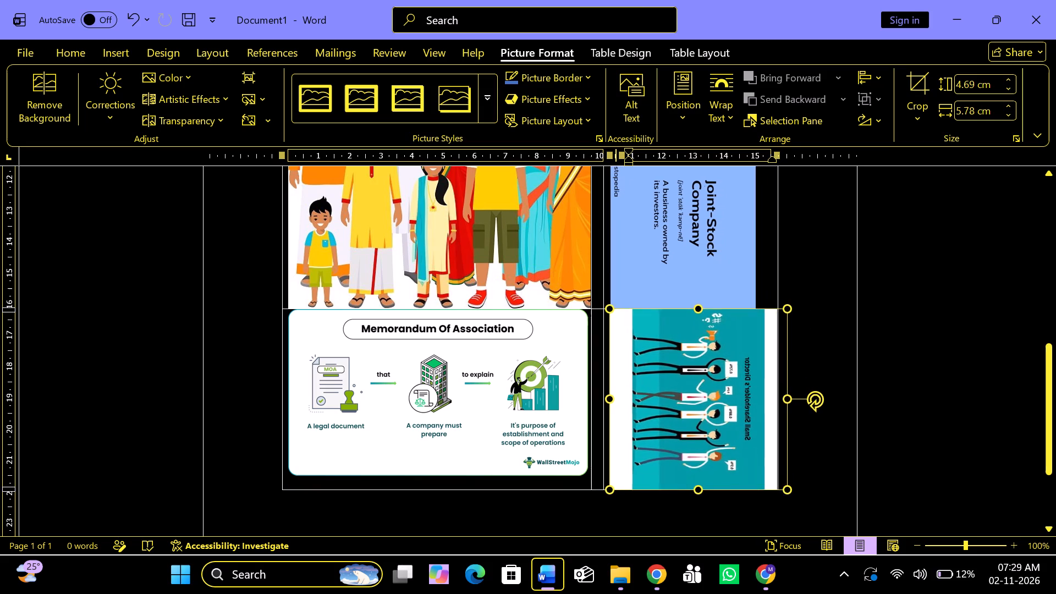
{"action": "left_click_drag", "start_coordinate": [596, 404], "coordinate": [590, 405]}
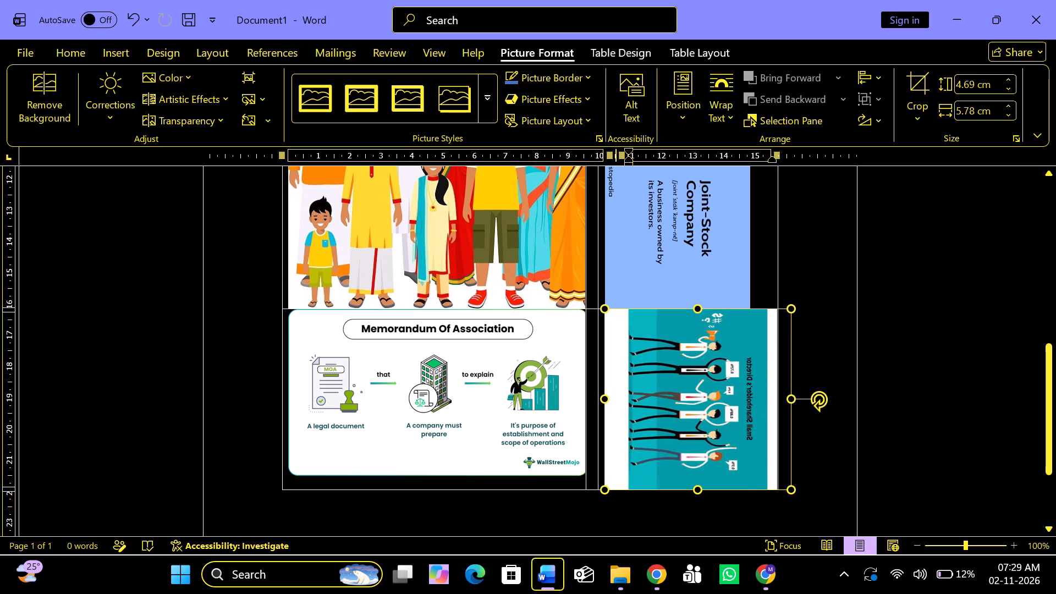
{"action": "left_click_drag", "start_coordinate": [590, 405], "coordinate": [590, 406]}
{"action": "left_click_drag", "start_coordinate": [695, 491], "coordinate": [698, 527]}
Stretch the rotated joint-stock company image downward to about 9.62 cm lengthwise.
{"action": "double_click", "coordinate": [707, 244]}
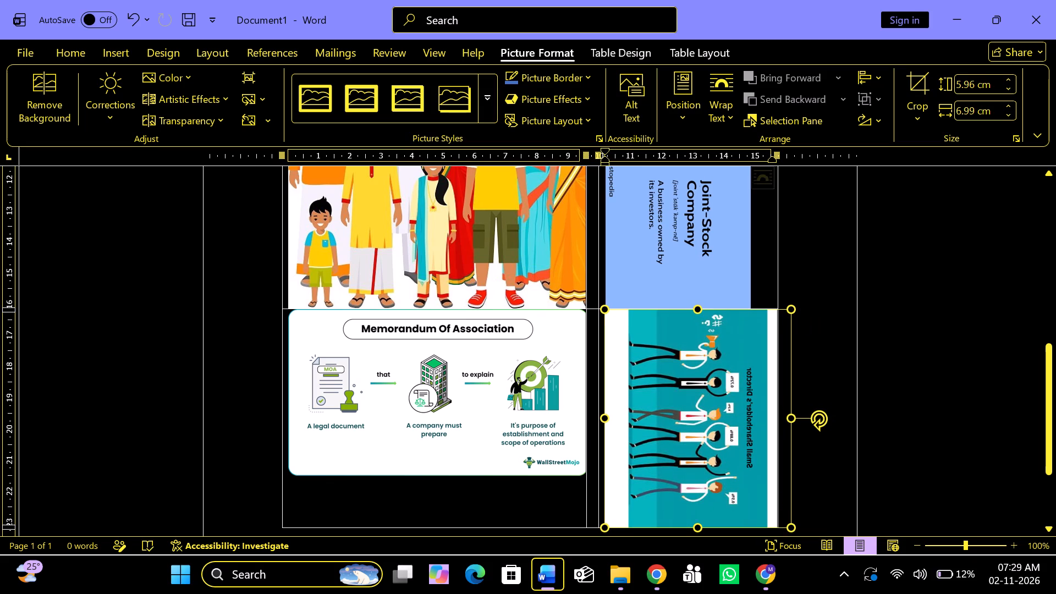
{"action": "left_click_drag", "start_coordinate": [679, 311], "coordinate": [681, 326]}
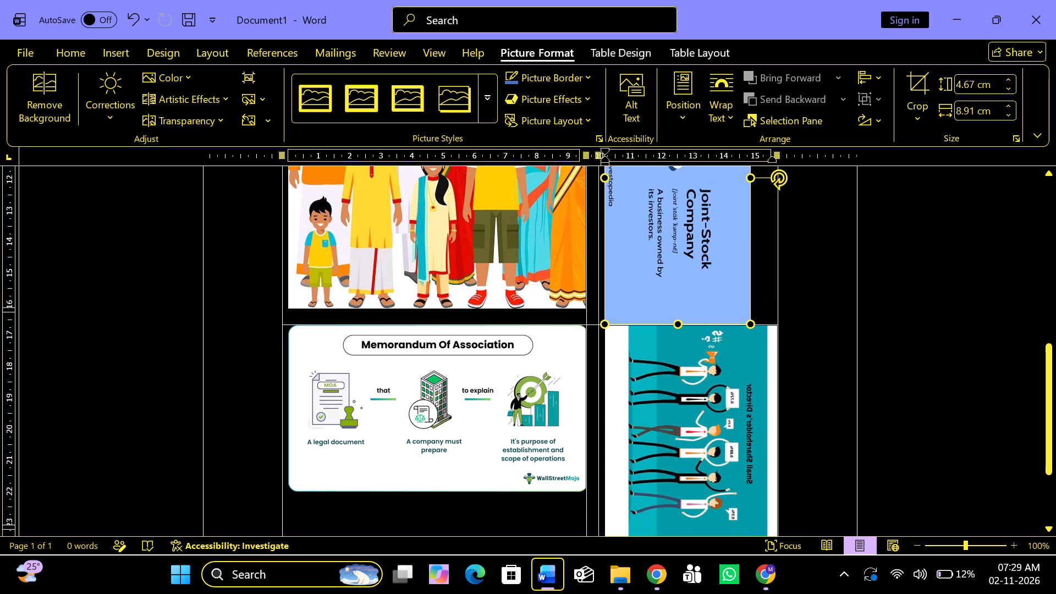
{"action": "left_click_drag", "start_coordinate": [681, 326], "coordinate": [681, 331]}
Save the document in the Documents folder as a Word document named business.
{"action": "scroll", "coordinate": [865, 328], "scroll_direction": "down", "scroll_amount": 2}
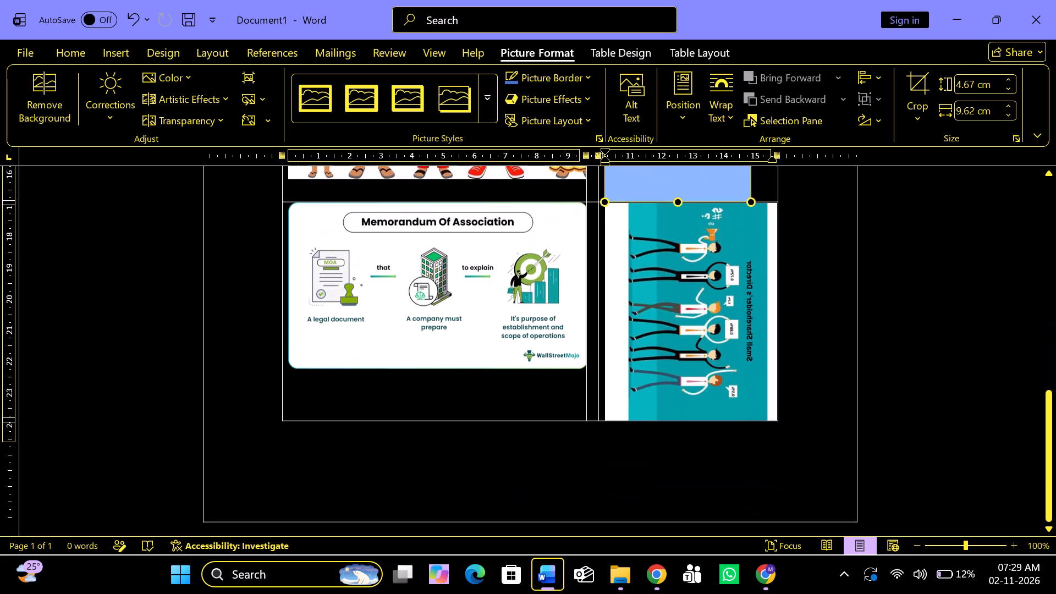
{"action": "scroll", "coordinate": [865, 328], "scroll_direction": "up", "scroll_amount": 3}
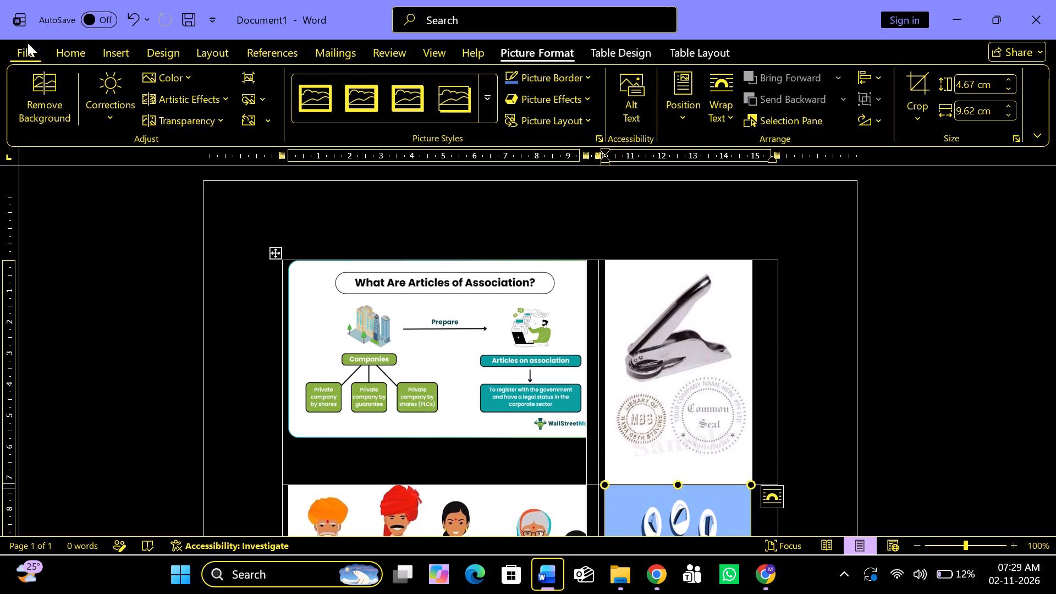
{"action": "left_click", "coordinate": [19, 54]}
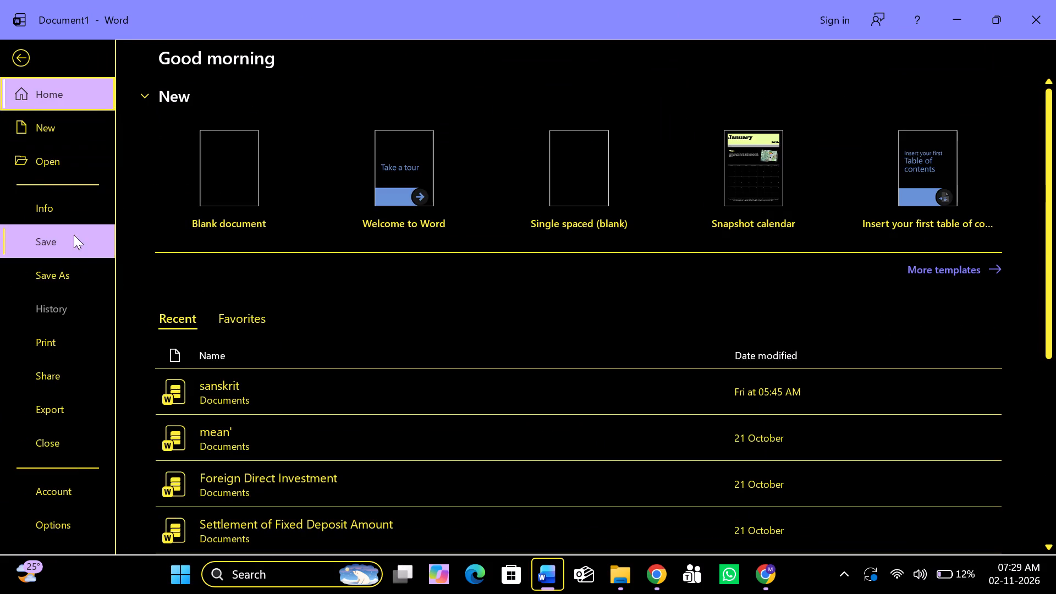
{"action": "left_click", "coordinate": [75, 278]}
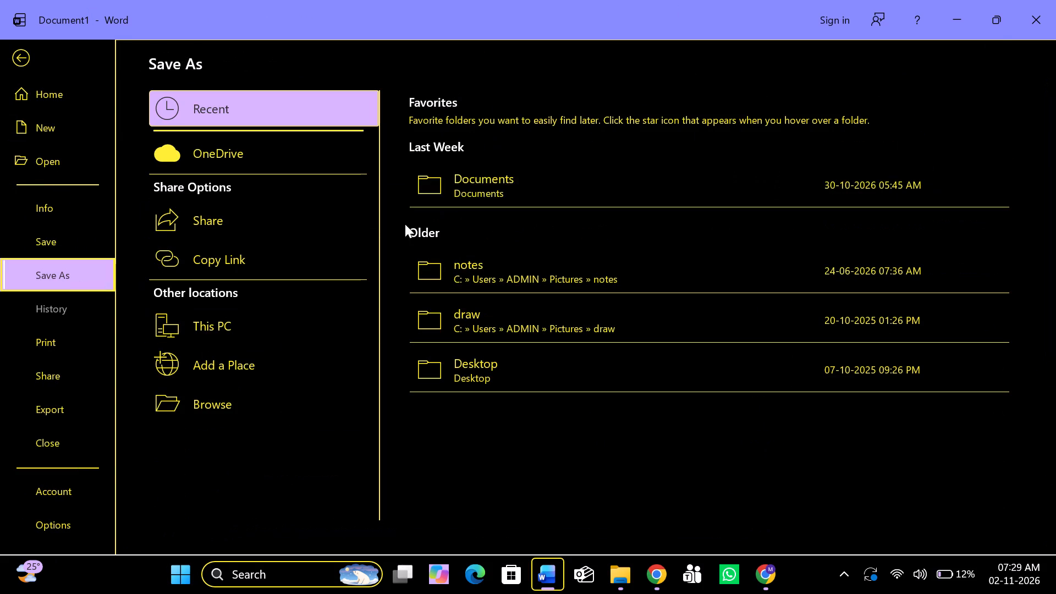
{"action": "left_click", "coordinate": [472, 166]}
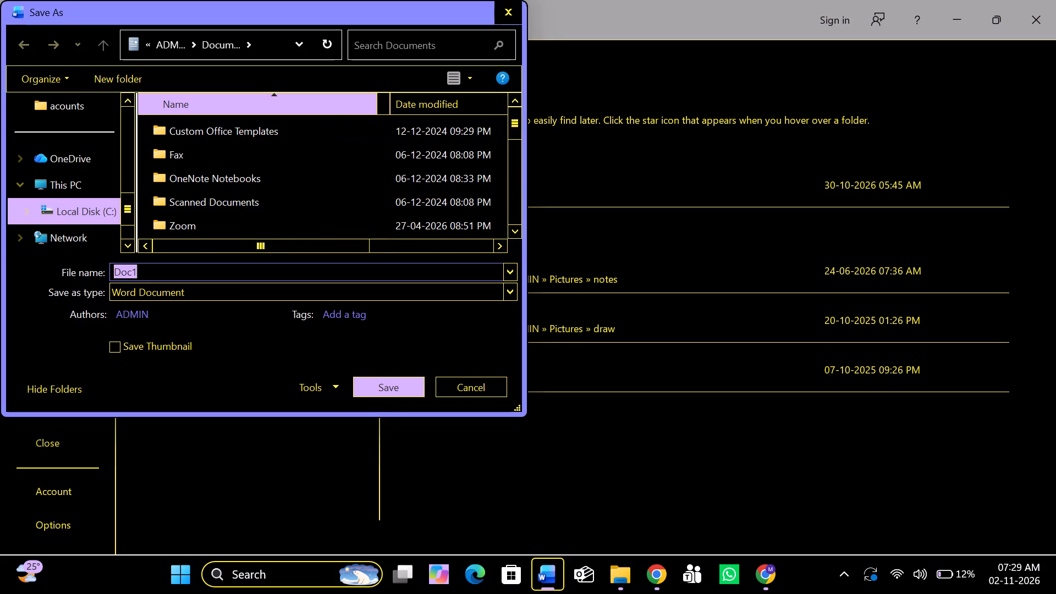
{"action": "key", "text": "BackSpace"}
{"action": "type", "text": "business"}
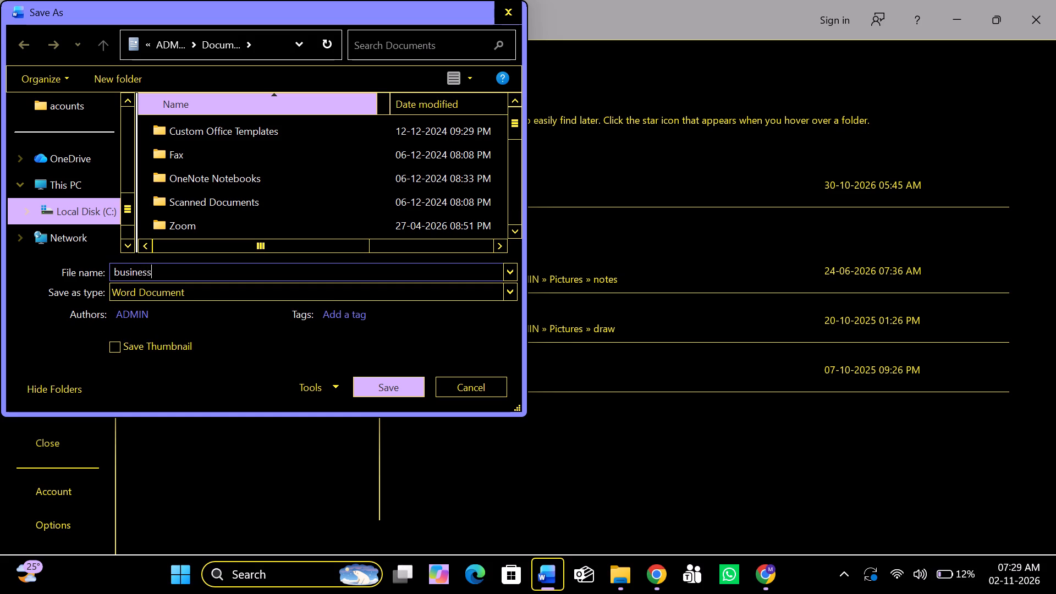
Complete saving the Word document under the name business in the Documents folder.
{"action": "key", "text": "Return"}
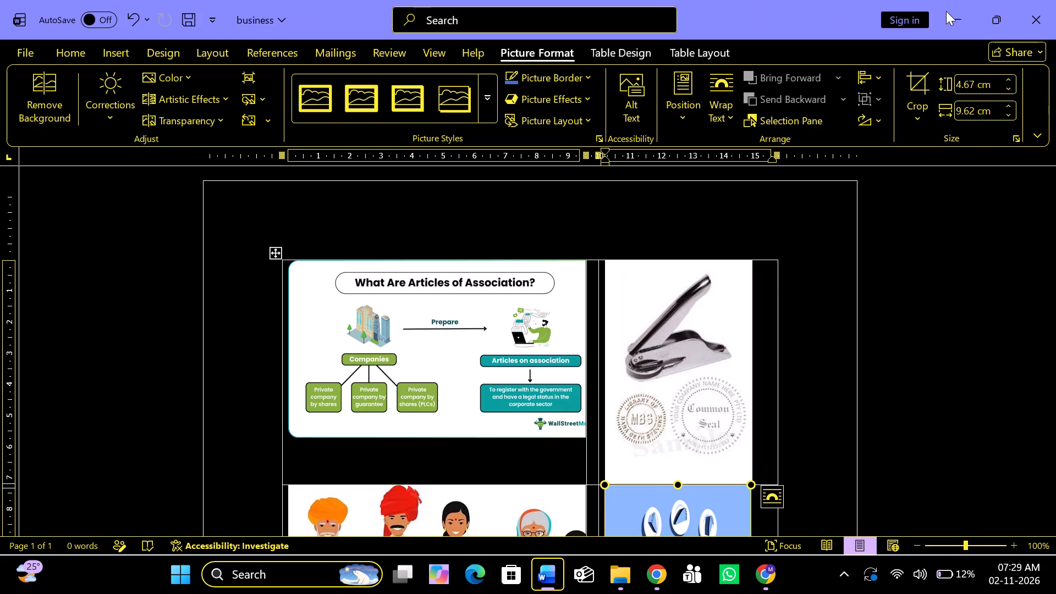
Minimize the open windows to reach the desktop, and switch to the Chrome window playing YouTube to open a new tab.
{"action": "left_click", "coordinate": [945, 19]}
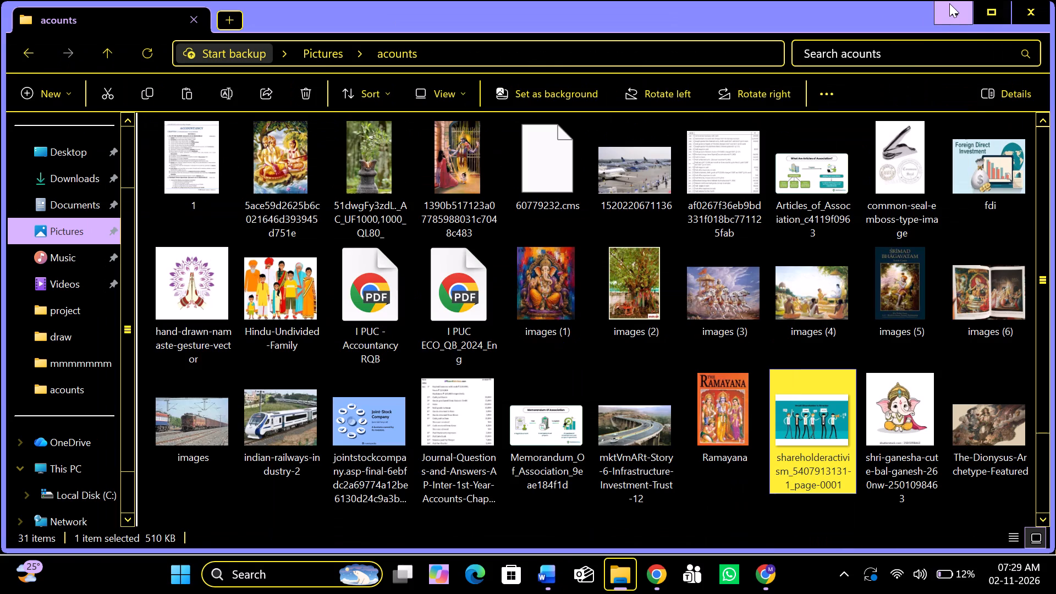
{"action": "left_click", "coordinate": [949, 3]}
{"action": "double_click", "coordinate": [949, 3]}
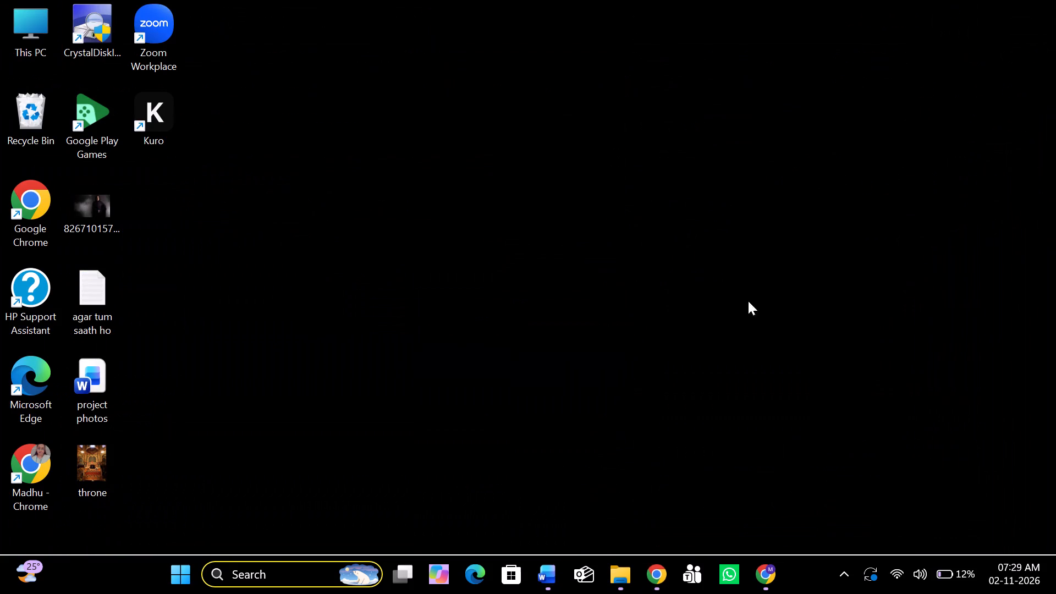
{"action": "left_click", "coordinate": [774, 583]}
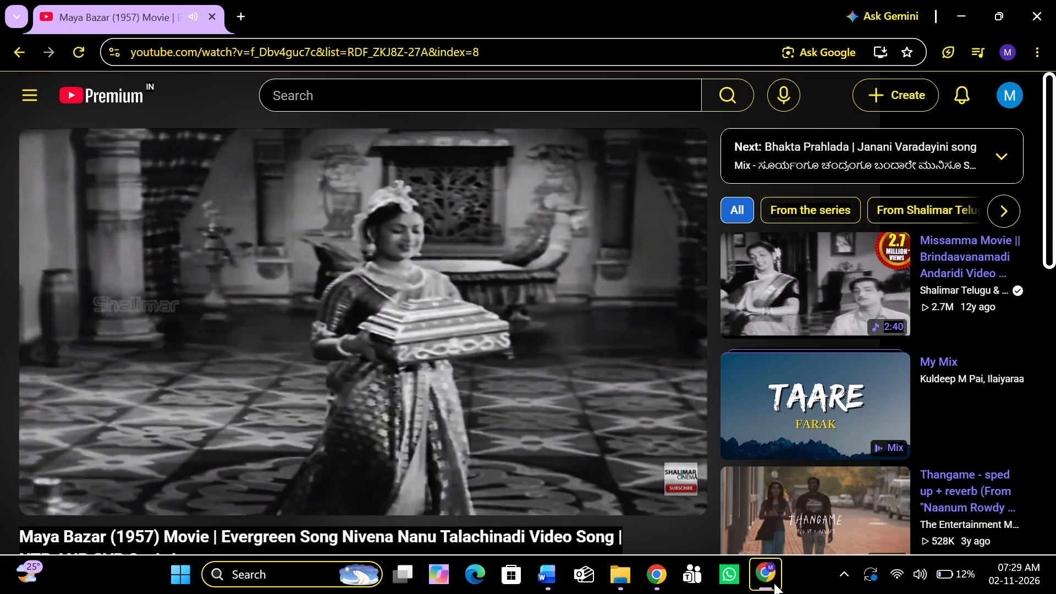
{"action": "left_click", "coordinate": [243, 8]}
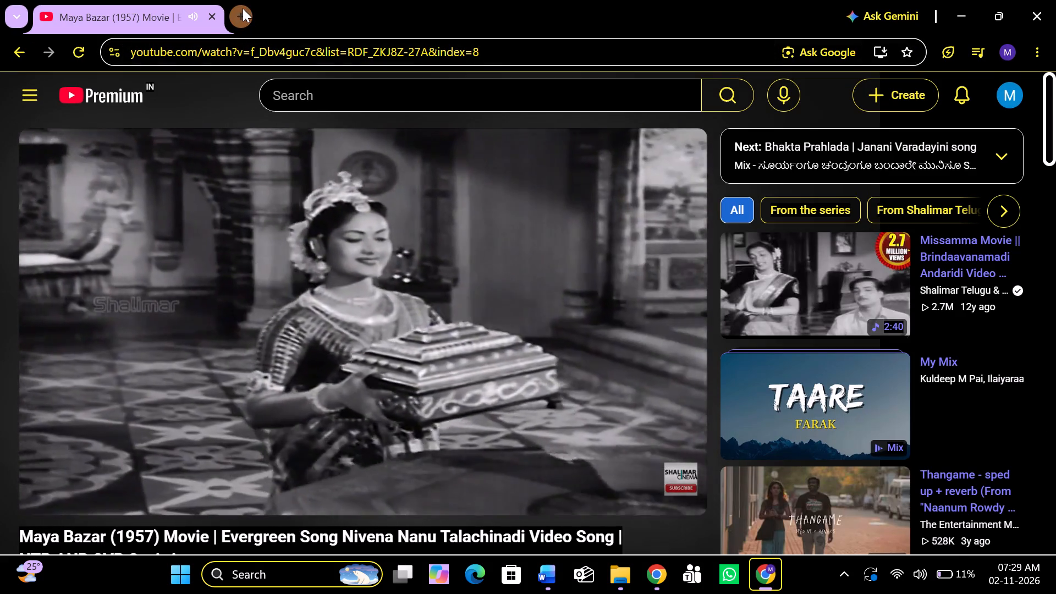
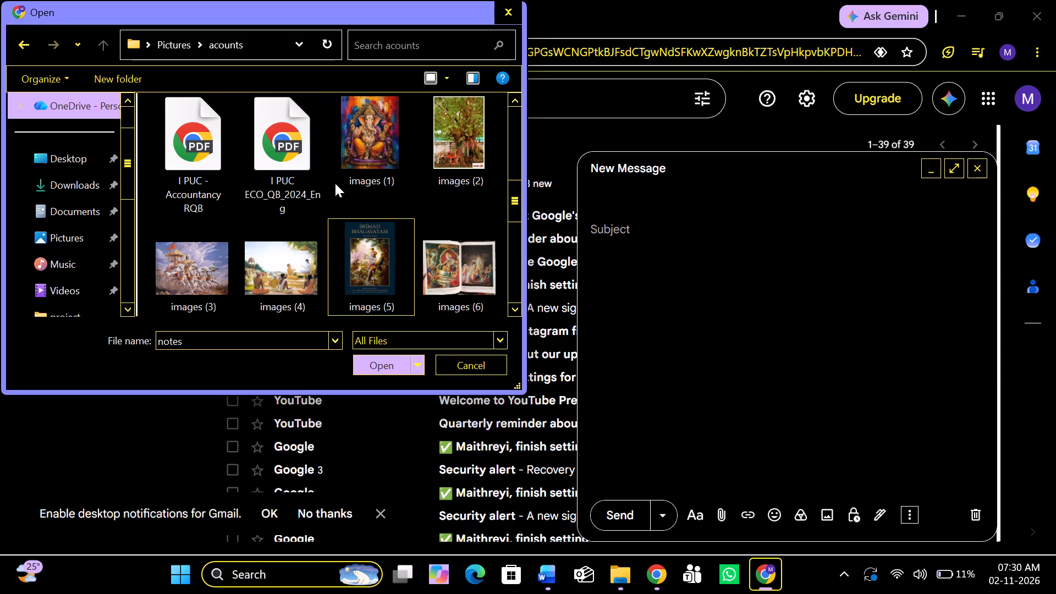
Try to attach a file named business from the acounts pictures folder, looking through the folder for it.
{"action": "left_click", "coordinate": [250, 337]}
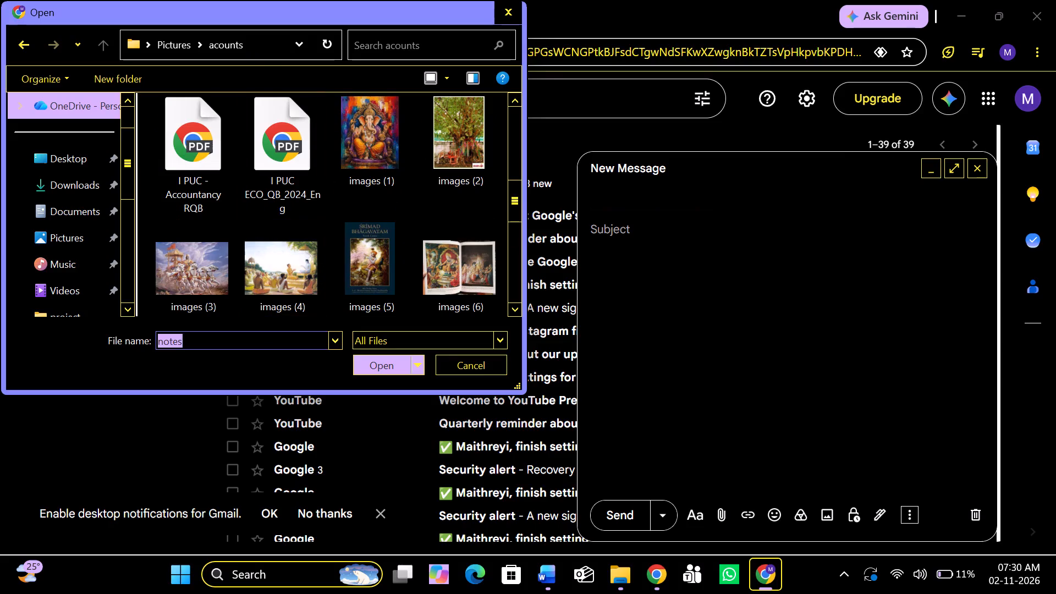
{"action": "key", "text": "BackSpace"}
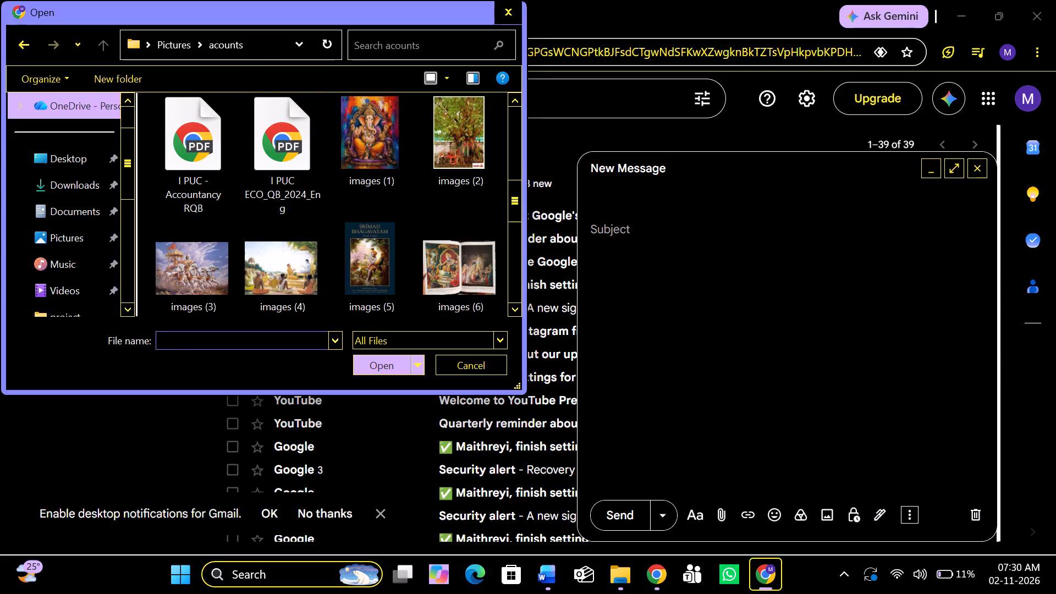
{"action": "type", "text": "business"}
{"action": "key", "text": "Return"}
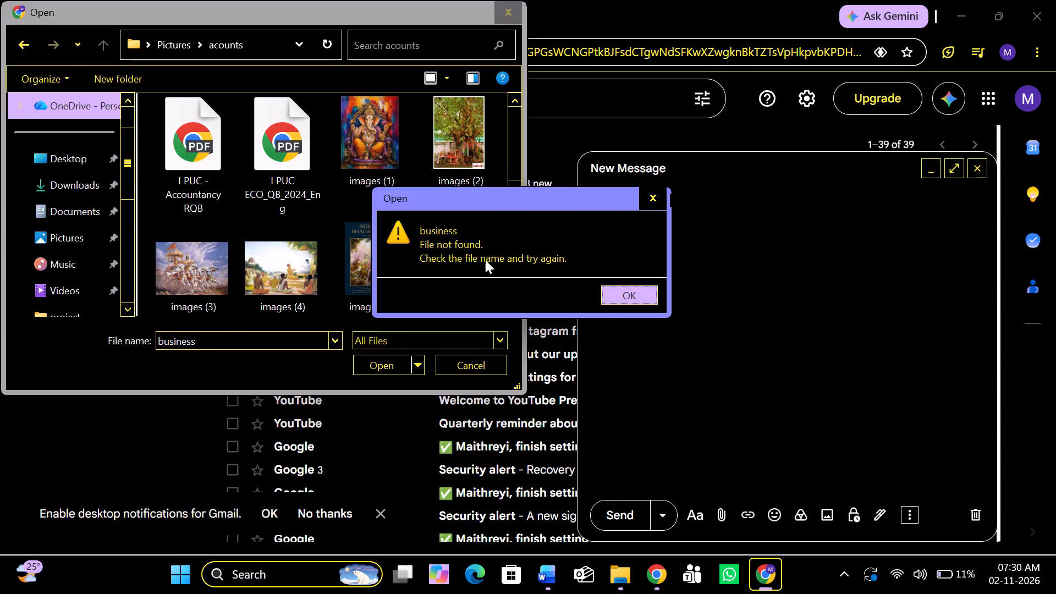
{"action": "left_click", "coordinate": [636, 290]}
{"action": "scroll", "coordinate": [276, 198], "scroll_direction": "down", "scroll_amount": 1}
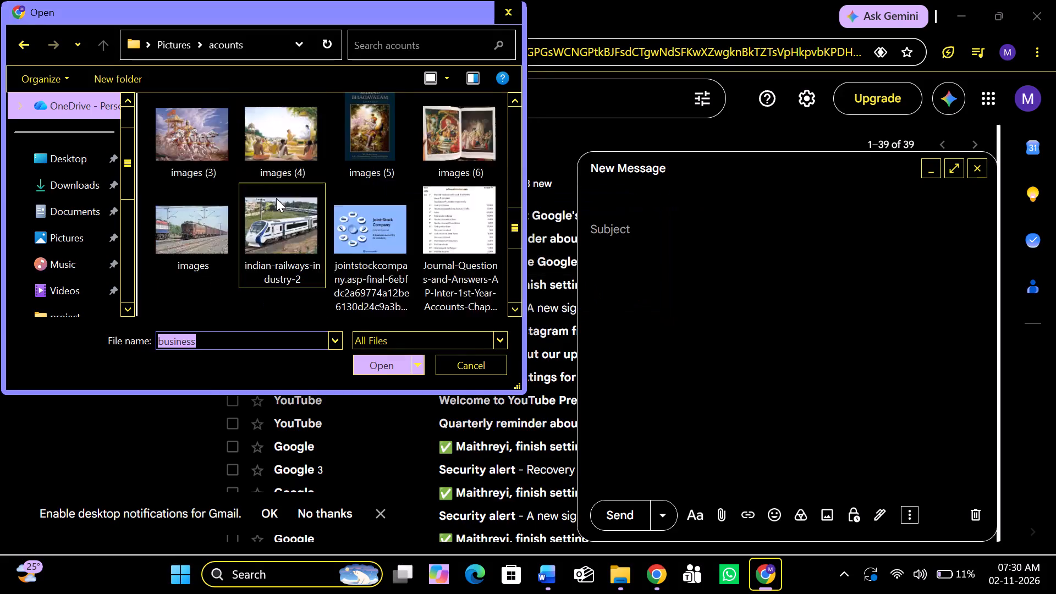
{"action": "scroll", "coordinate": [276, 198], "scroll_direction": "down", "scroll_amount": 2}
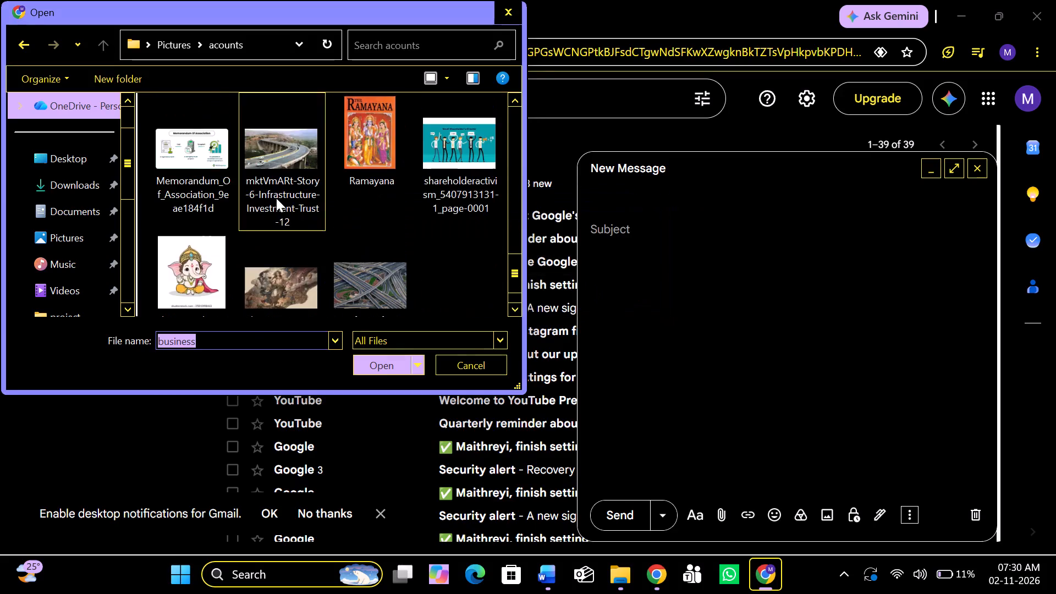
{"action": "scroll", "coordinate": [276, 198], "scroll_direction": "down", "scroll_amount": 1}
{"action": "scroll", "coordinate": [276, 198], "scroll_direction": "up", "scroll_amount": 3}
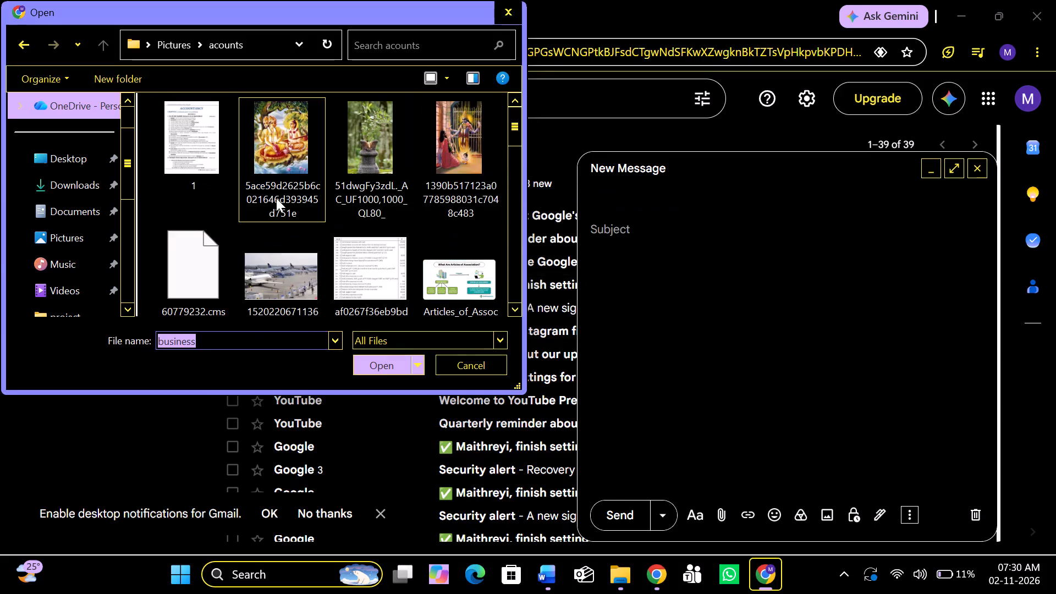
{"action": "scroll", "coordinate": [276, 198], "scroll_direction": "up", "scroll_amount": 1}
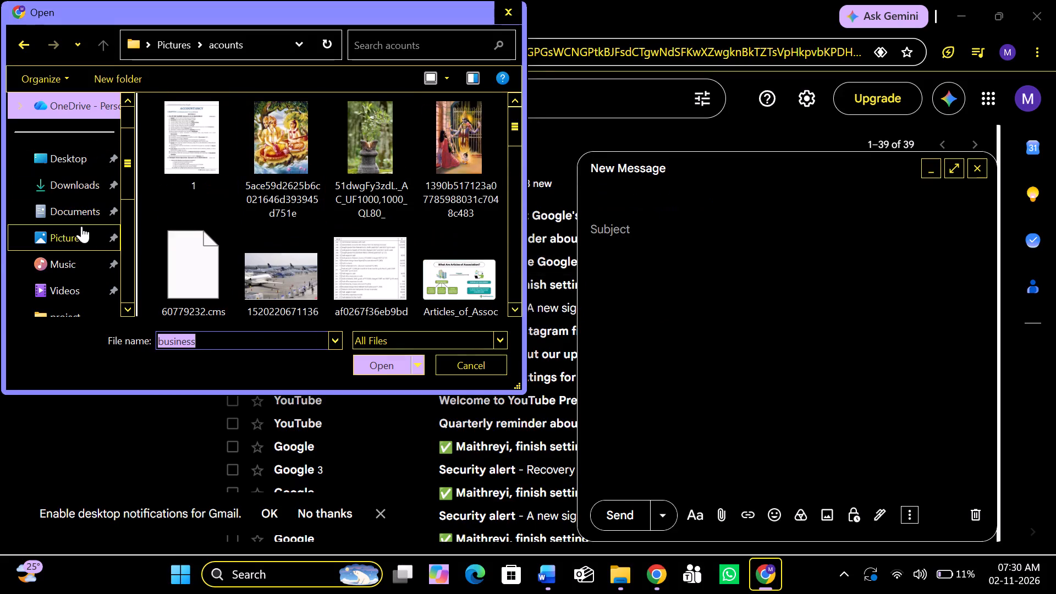
Attach the business document from the Documents folder to the new e-mail message.
{"action": "left_click", "coordinate": [85, 218]}
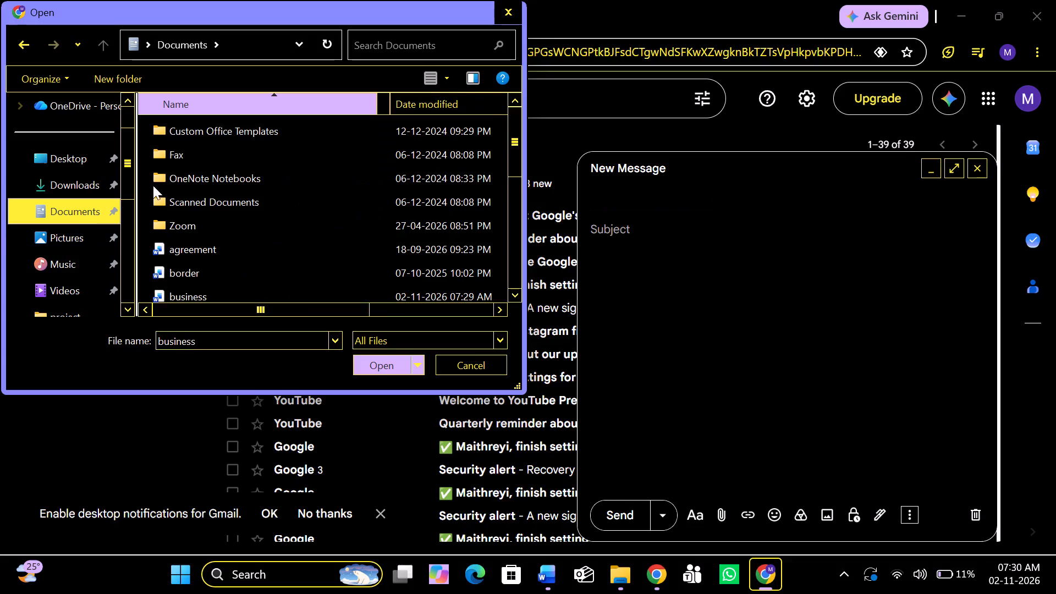
{"action": "scroll", "coordinate": [234, 257], "scroll_direction": "down", "scroll_amount": 1}
{"action": "left_click", "coordinate": [235, 248]}
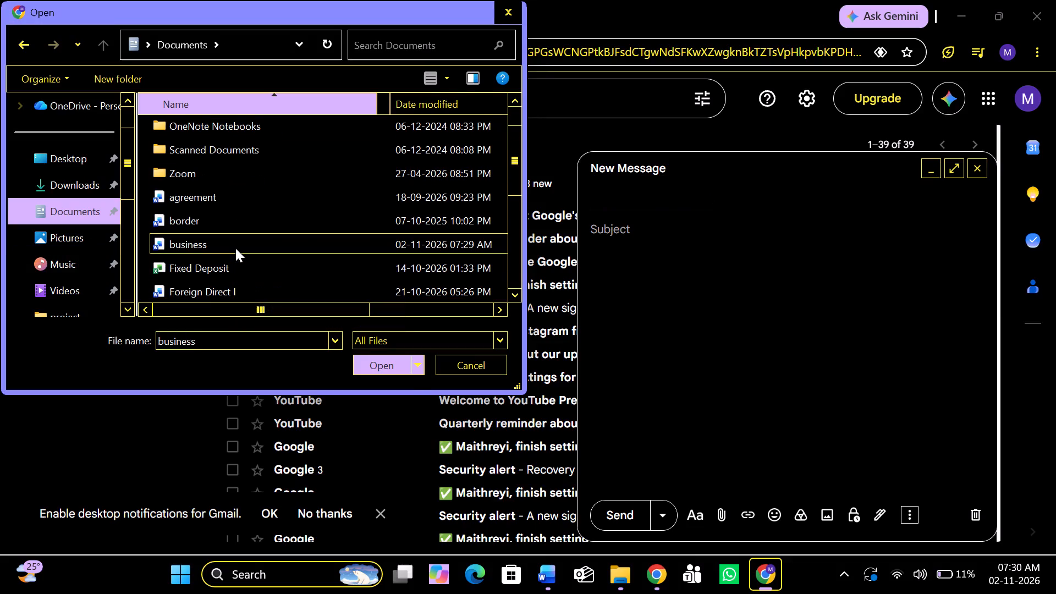